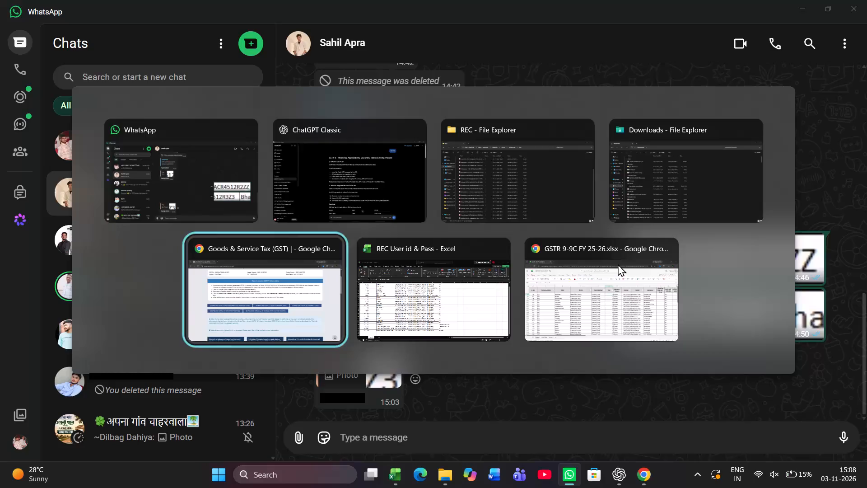
# Switch to the REC User id & Pass workbook in Excel and set the GSTR-9 status for Corporate office Gurgoan in row 25 to yes.
pyautogui.hotkey('alt', 'Tab')
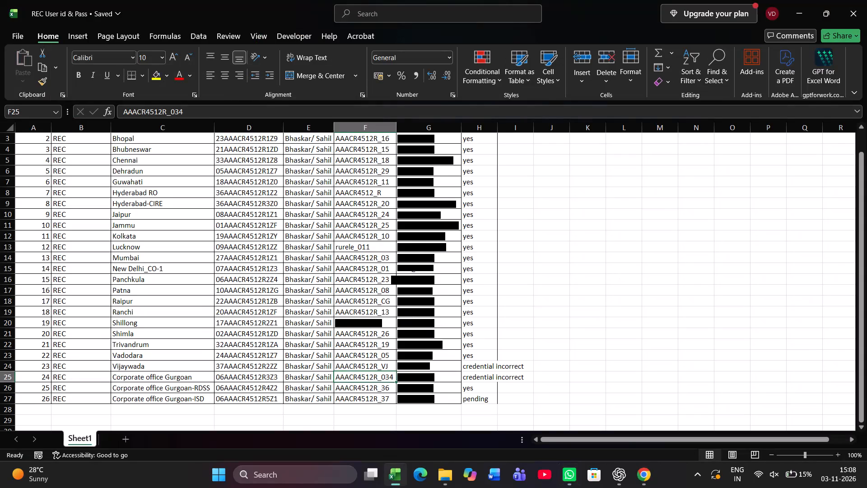
pyautogui.press('Right')
pyautogui.press('Right')
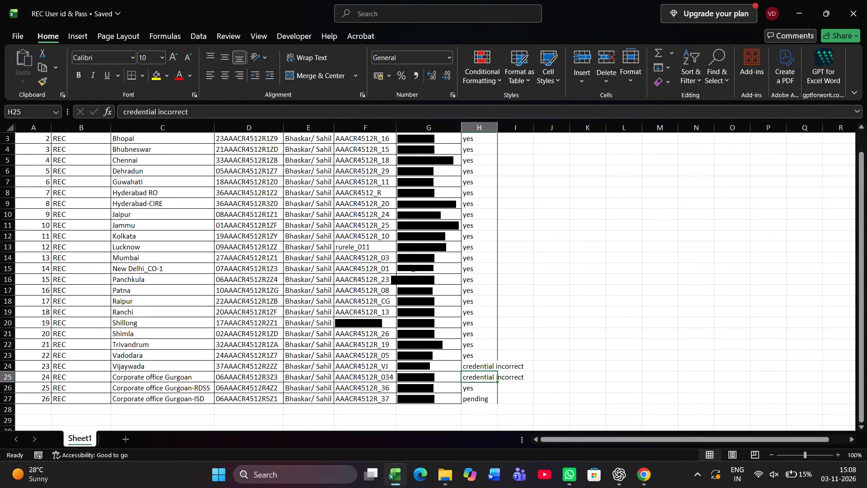
pyautogui.press('y')
pyautogui.press('Return')
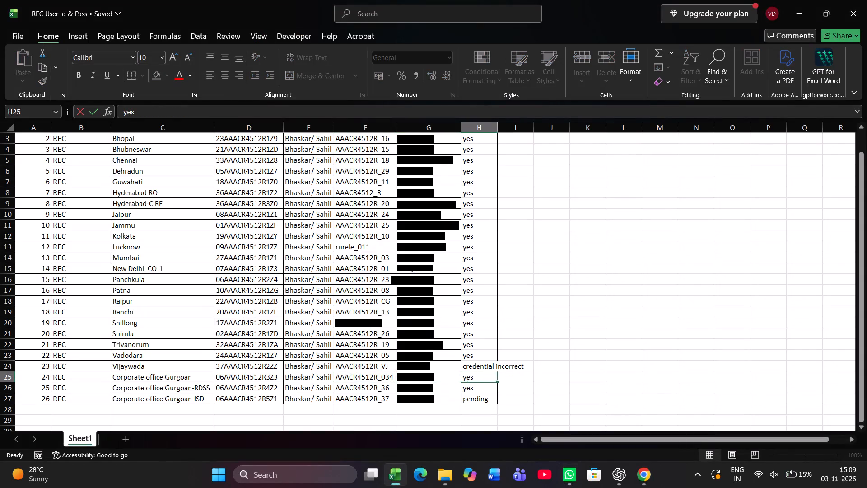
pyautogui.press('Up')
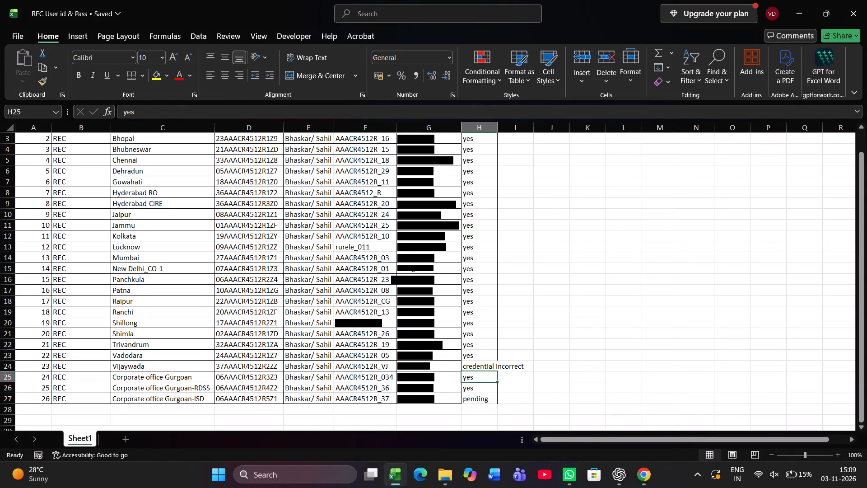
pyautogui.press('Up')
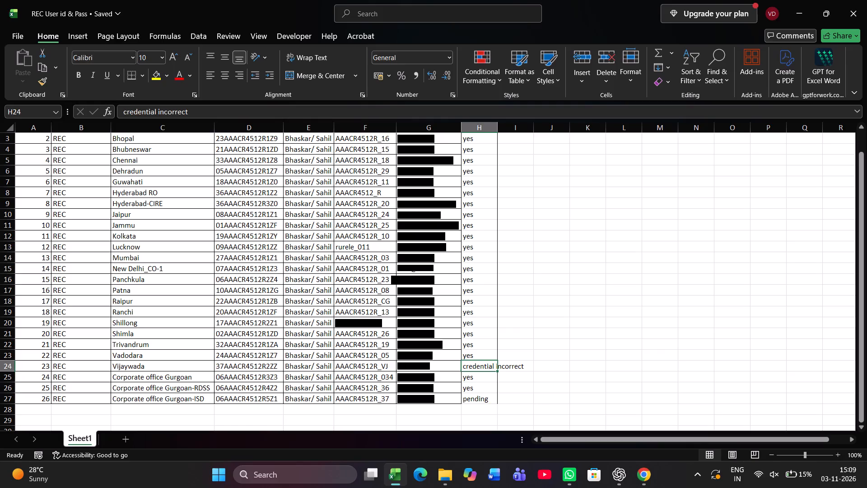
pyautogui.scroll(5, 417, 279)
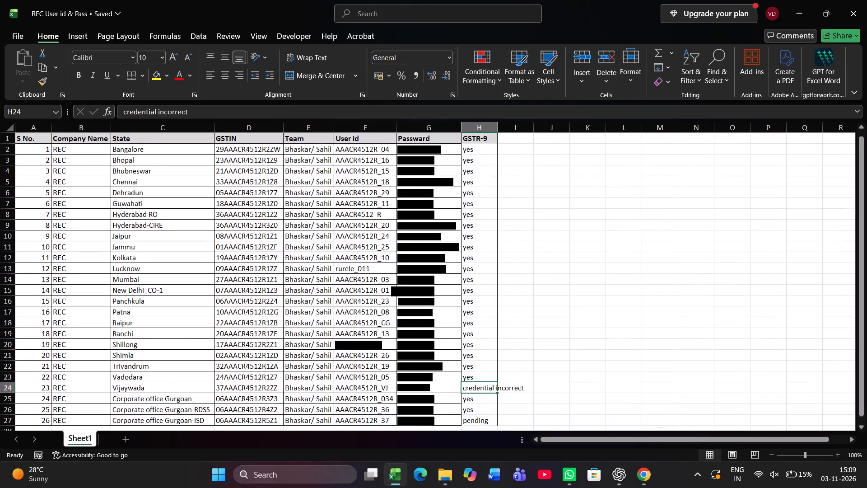
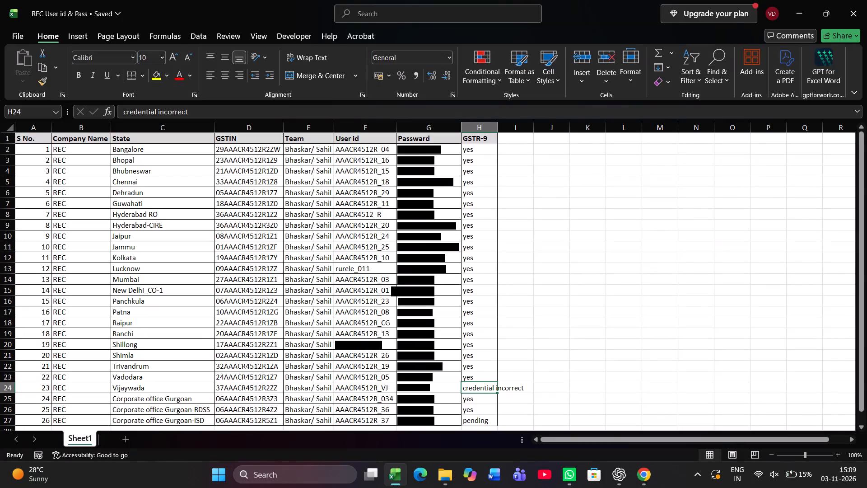
pyautogui.click(200, 422)
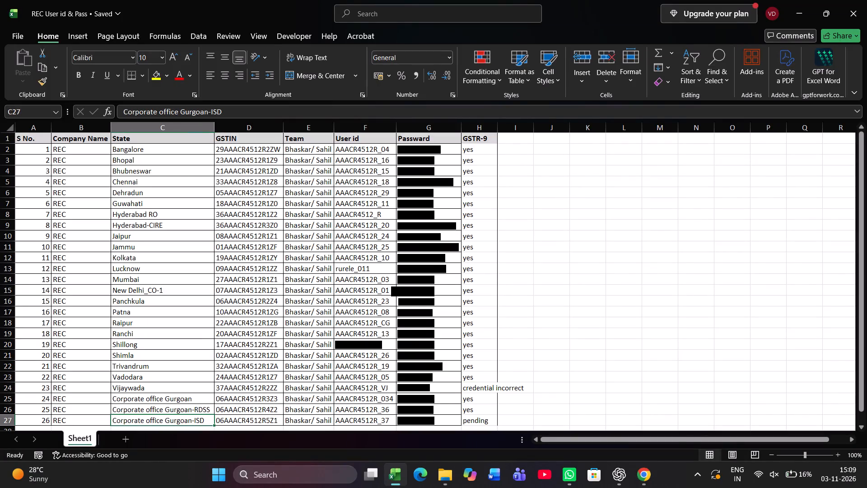
pyautogui.click(485, 425)
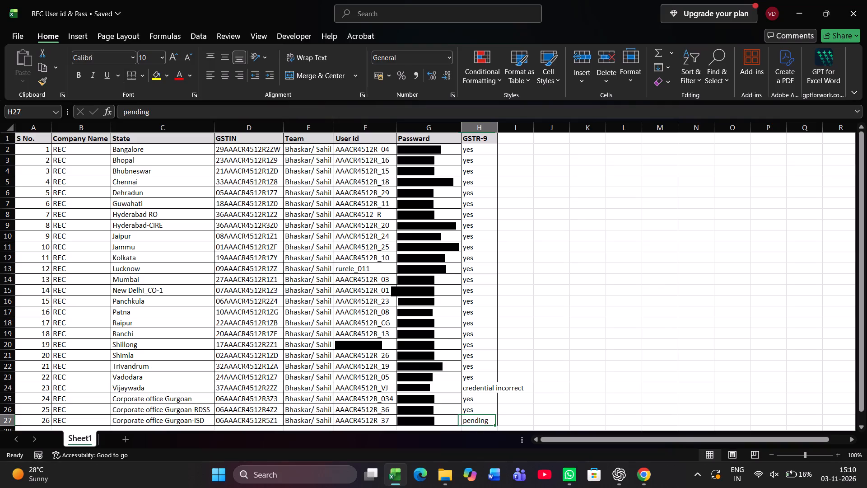
pyautogui.hotkey('shift', 'n')
pyautogui.write('ot')
pyautogui.press('space')
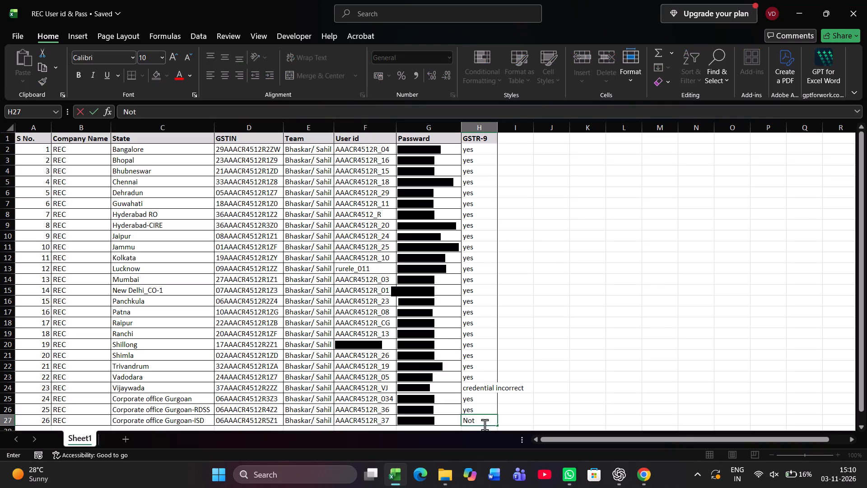
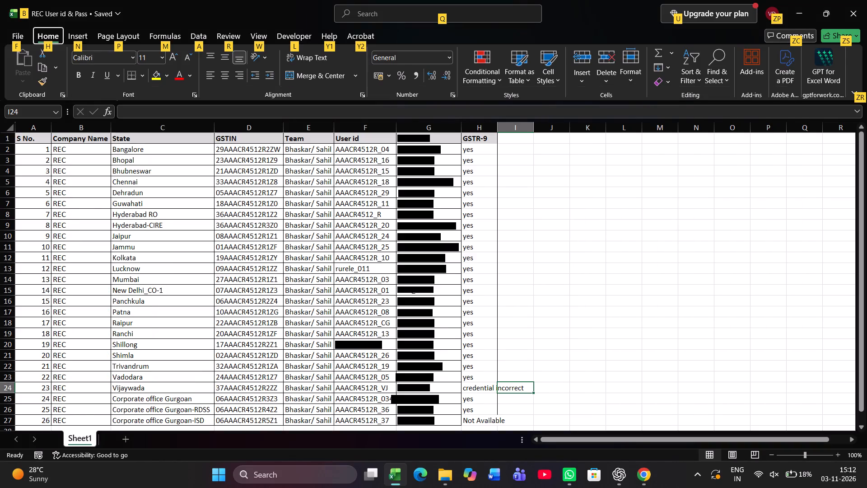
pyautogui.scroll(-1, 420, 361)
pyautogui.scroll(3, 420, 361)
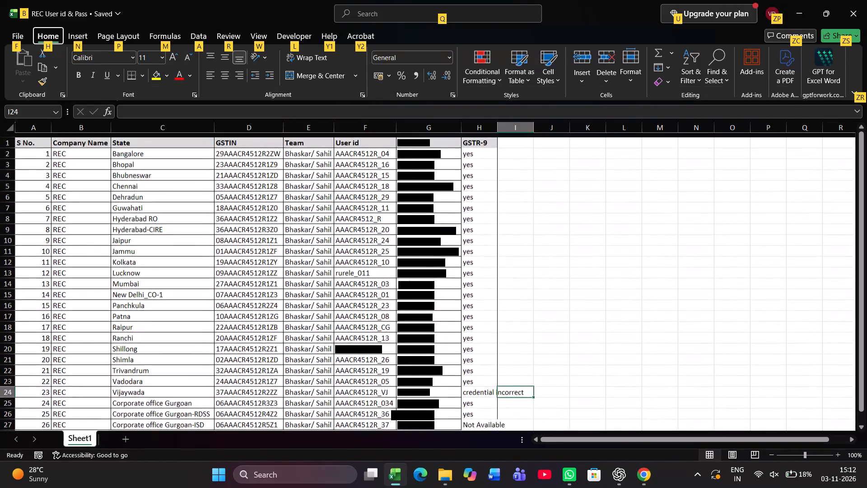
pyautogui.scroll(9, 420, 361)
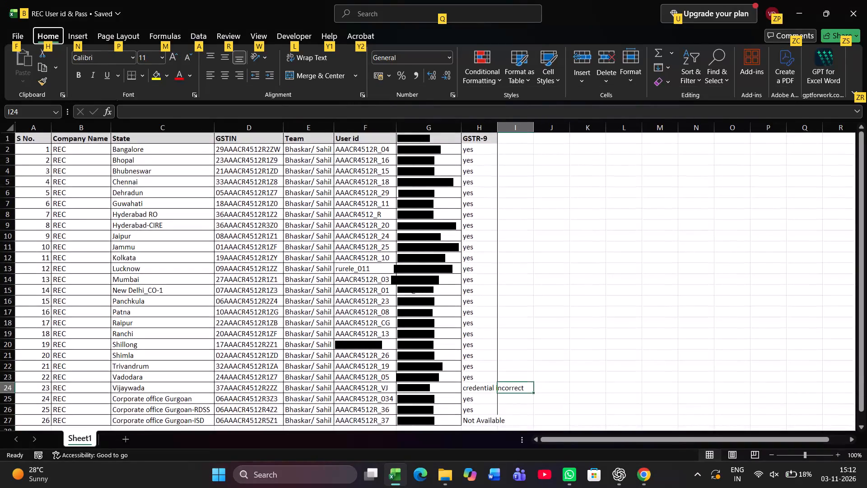
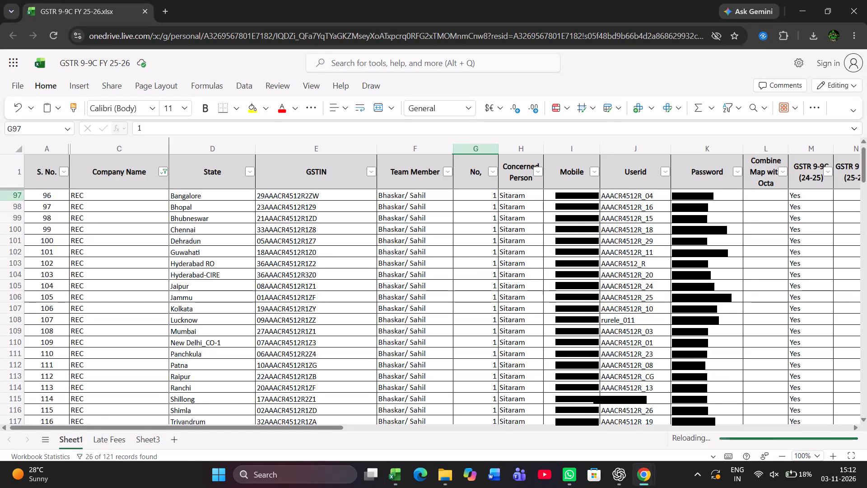
# Look through the company, GSTIN and team member rows of Sheet1 in the GSTR 9-9C FY 25-26 workbook, down to the REC entries.
pyautogui.scroll(4, 405, 323)
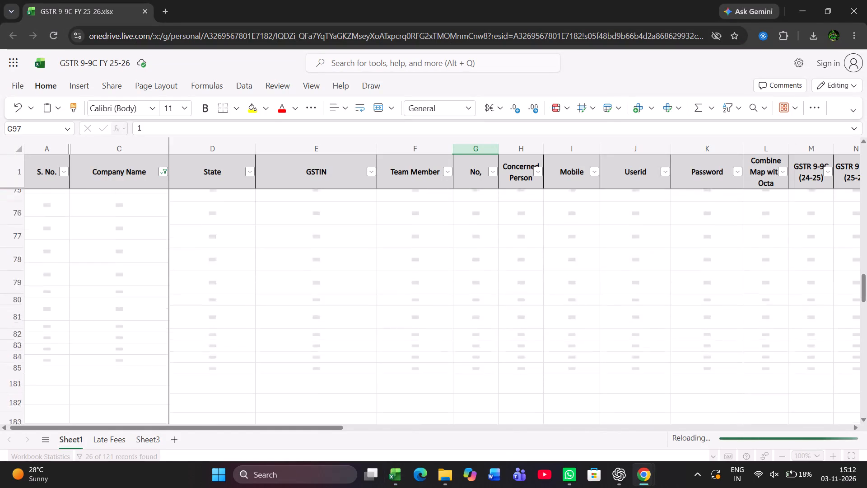
pyautogui.scroll(5, 405, 323)
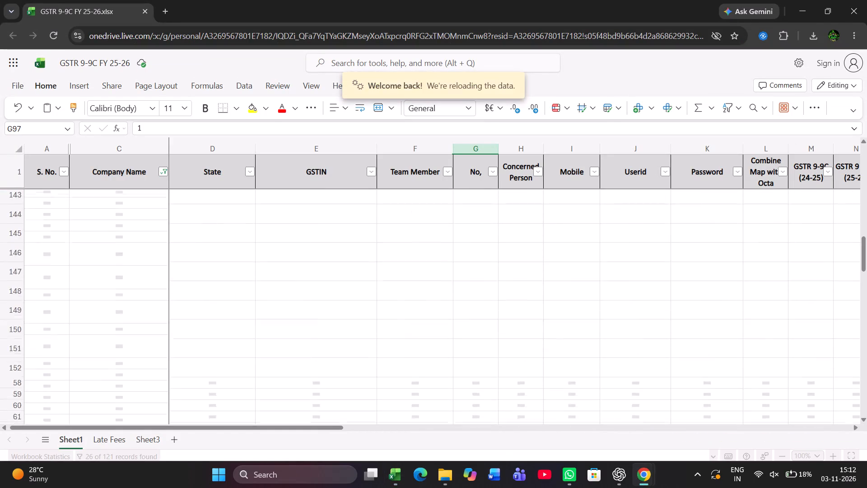
pyautogui.scroll(6, 405, 323)
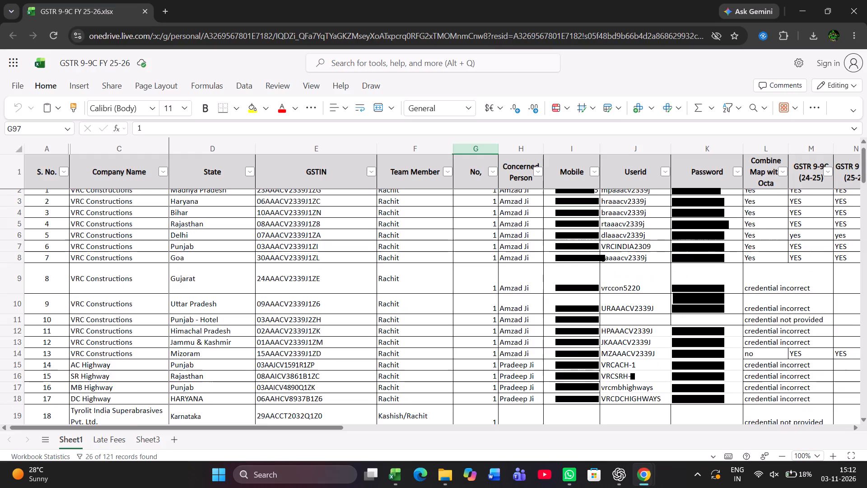
pyautogui.scroll(2, 405, 323)
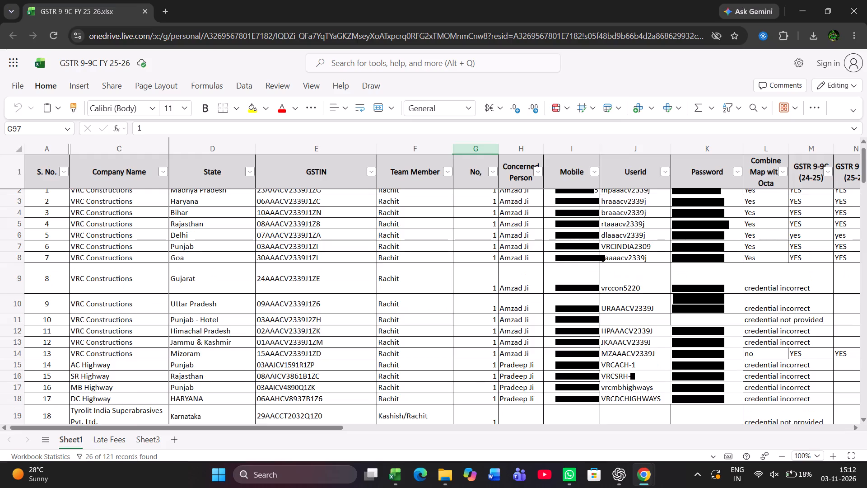
pyautogui.scroll(-5, 300, 306)
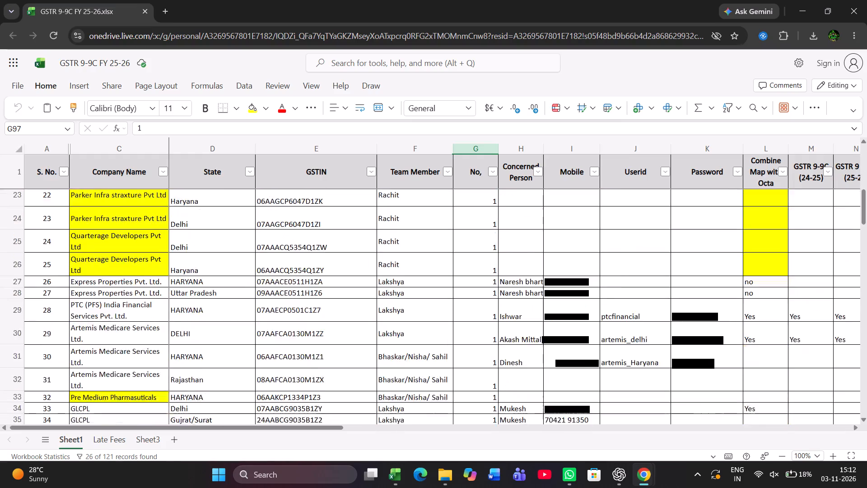
pyautogui.scroll(-5, 300, 306)
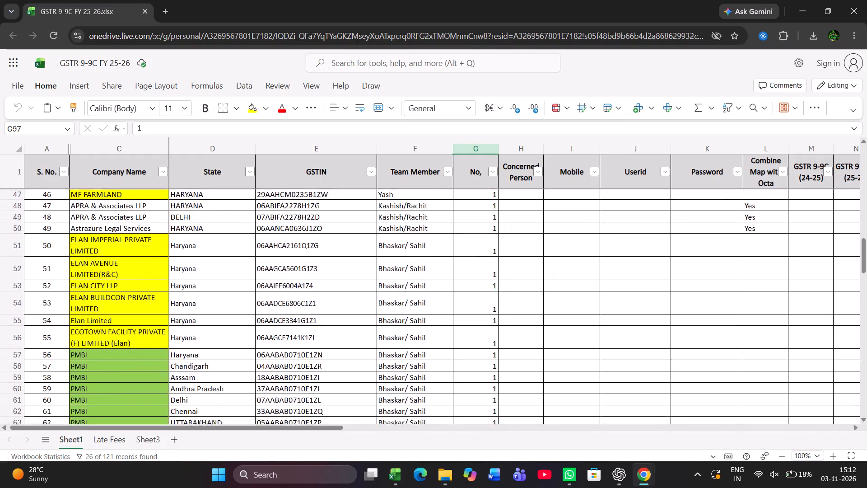
pyautogui.scroll(-11, 300, 306)
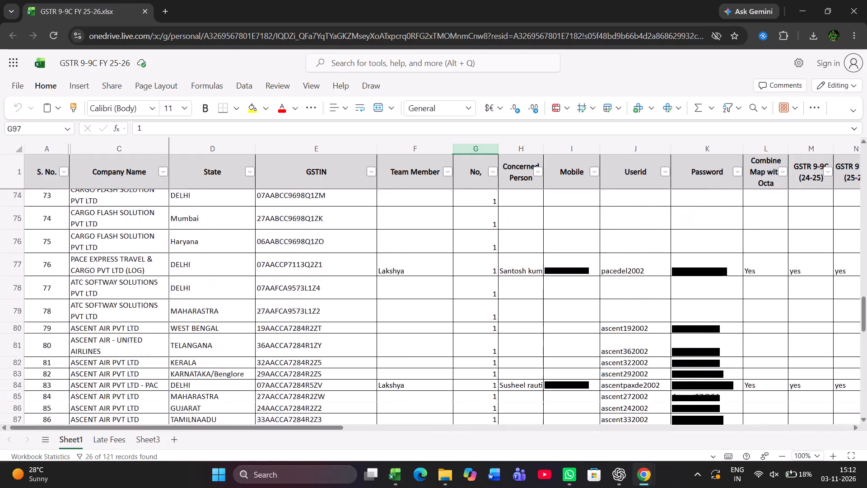
pyautogui.scroll(-6, 300, 306)
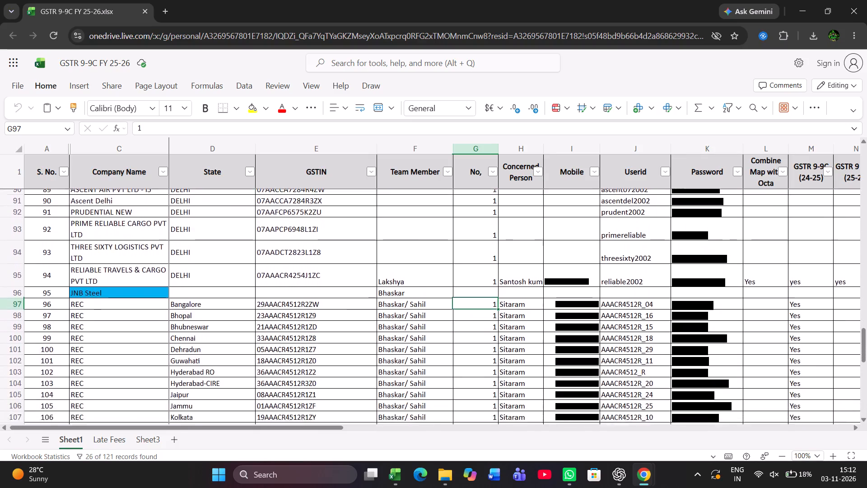
pyautogui.scroll(-5, 300, 306)
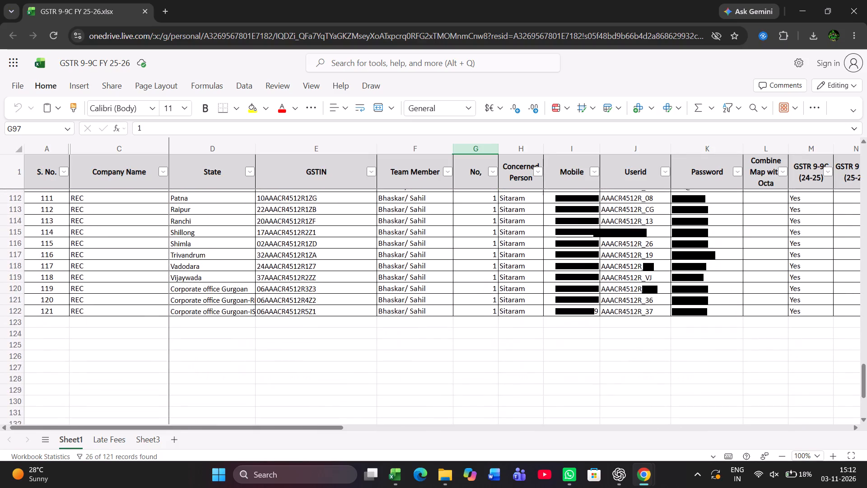
pyautogui.scroll(12, 300, 306)
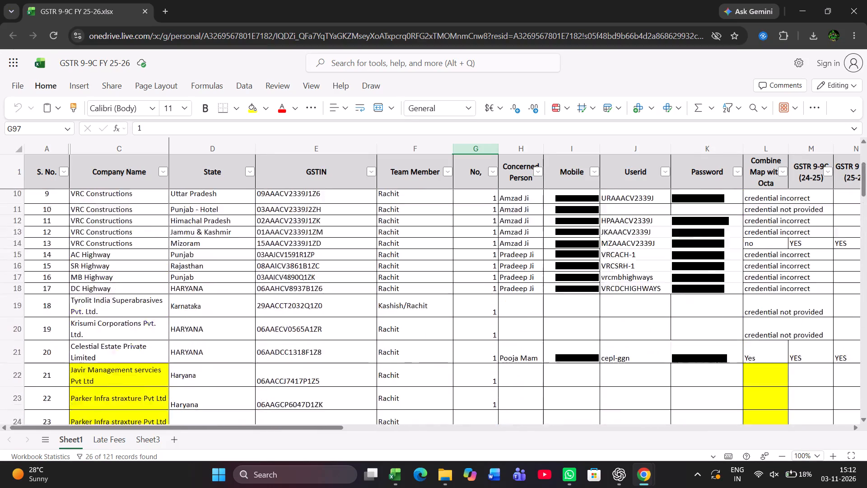
# Filter the Team Member column to show only Bhaskar, Bhaskar/ Sahil and Bhaskar/Nisha/ Sahil.
pyautogui.click(447, 170)
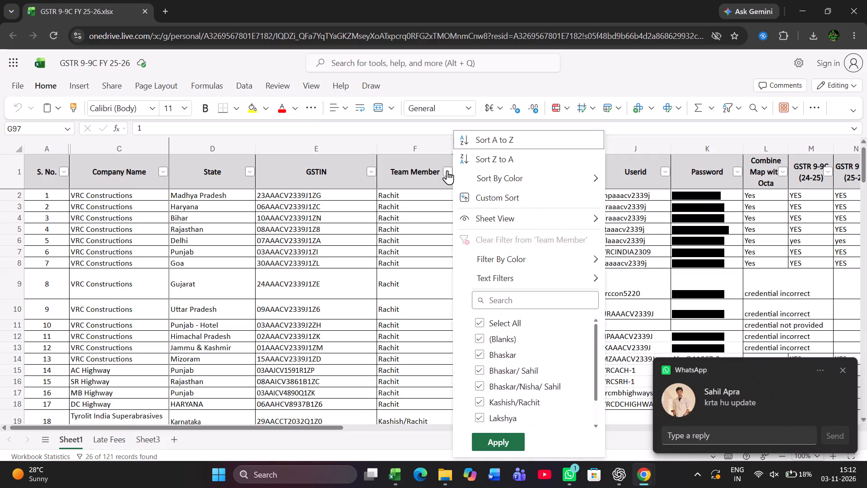
pyautogui.press('Down')
pyautogui.press('Down')
pyautogui.press('Down')
pyautogui.press('Down')
pyautogui.press('Down')
pyautogui.press('Down')
pyautogui.press('Down')
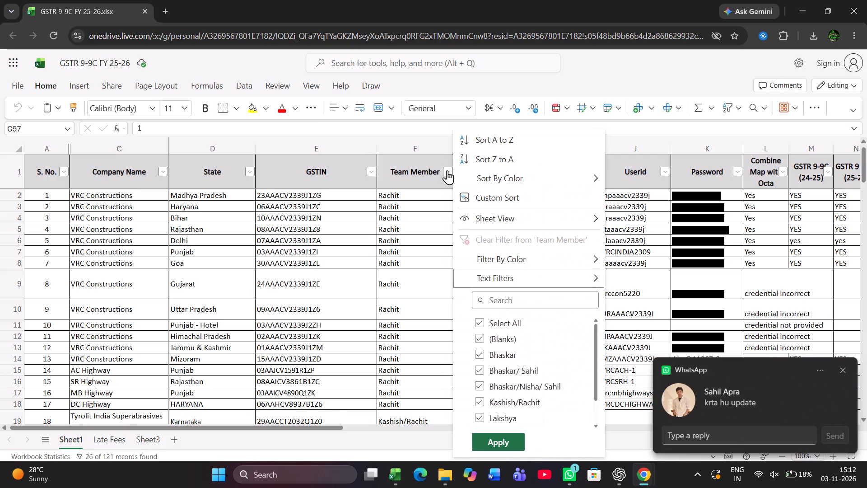
pyautogui.press('Down')
pyautogui.press('Down')
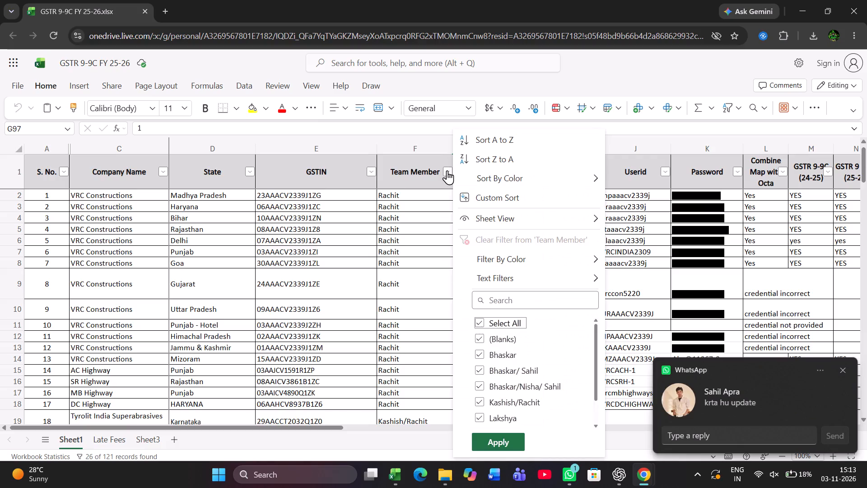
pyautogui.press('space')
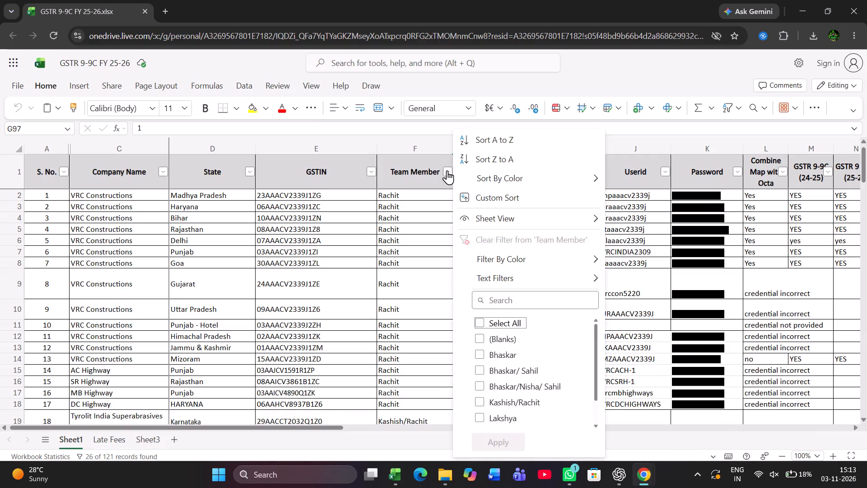
pyautogui.press('Down')
pyautogui.press('Down')
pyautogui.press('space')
pyautogui.press('Down')
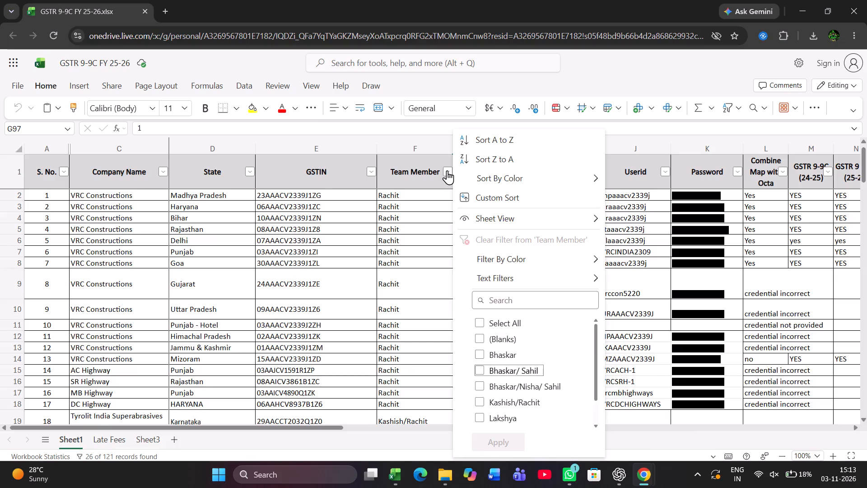
pyautogui.press('Up')
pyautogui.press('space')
pyautogui.press('Down')
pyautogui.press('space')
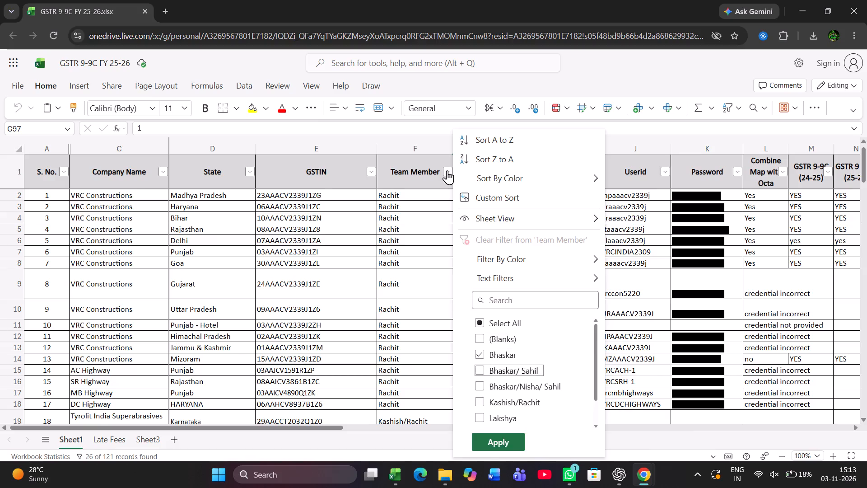
pyautogui.press('Down')
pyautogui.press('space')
pyautogui.press('Down')
pyautogui.press('Down')
pyautogui.press('Down')
pyautogui.press('Down')
pyautogui.press('Down')
pyautogui.press('Up')
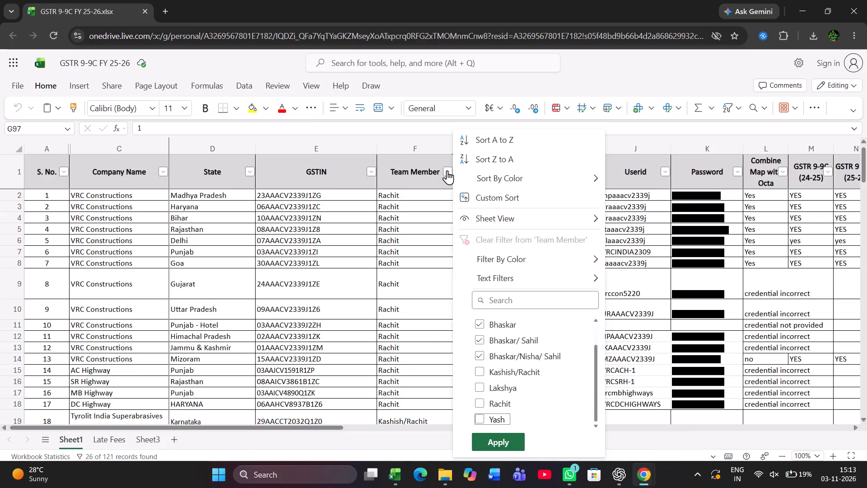
pyautogui.press('Up')
pyautogui.press('Up')
pyautogui.press('Up')
pyautogui.press('Up')
pyautogui.press('Up')
pyautogui.press('Up')
pyautogui.press('Up')
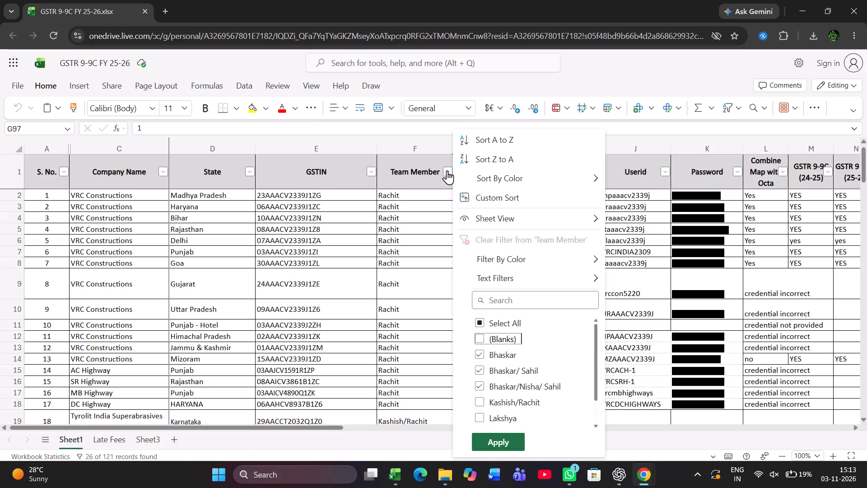
pyautogui.press('Down')
pyautogui.press('Down')
pyautogui.press('Down')
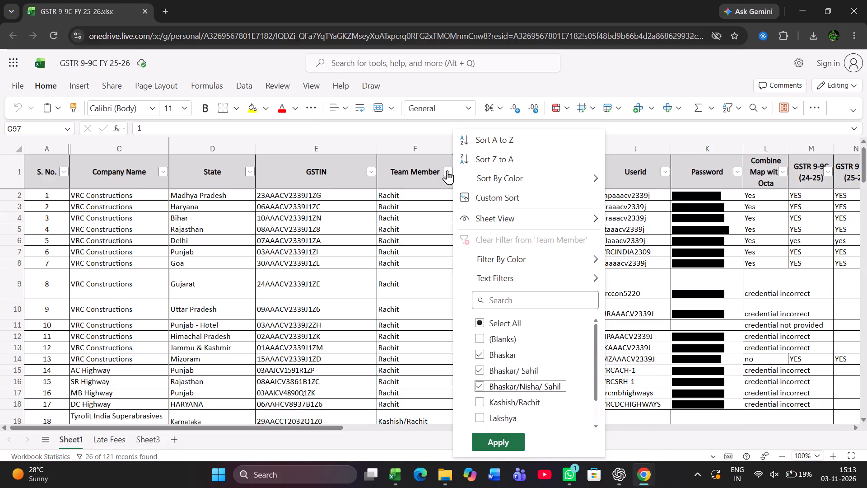
pyautogui.press('Return')
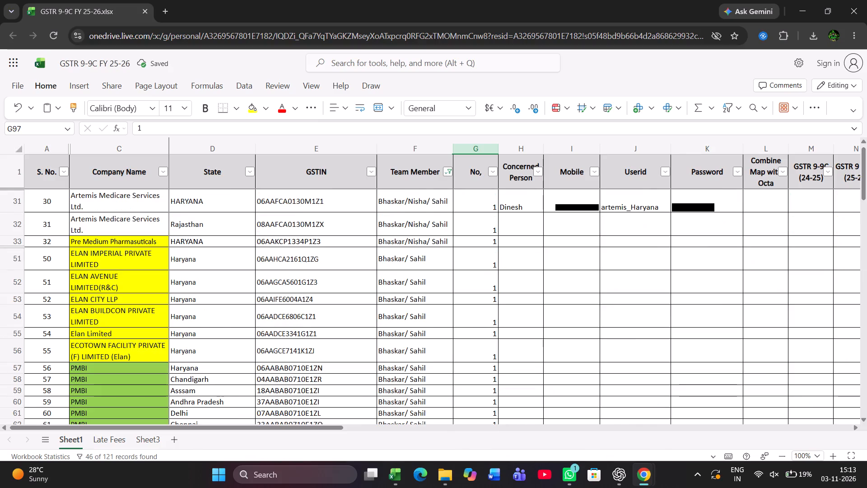
# Examine the filtered company rows from the REC registrations back up to the header row.
pyautogui.press('Down')
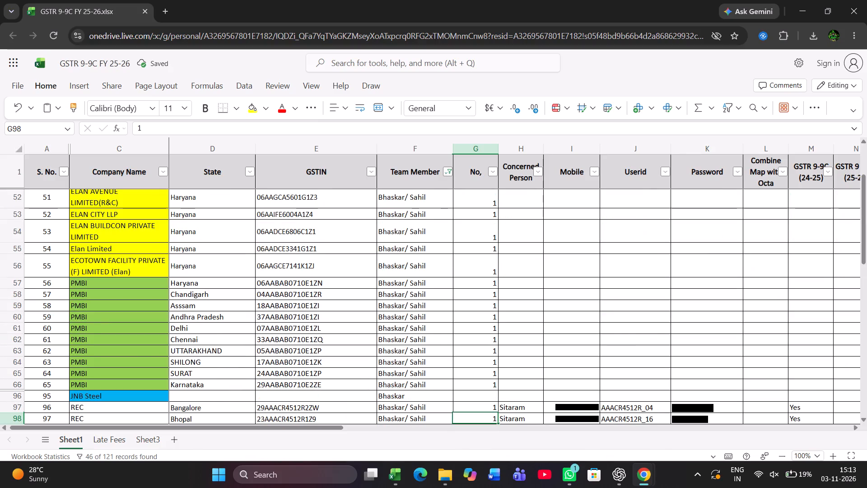
pyautogui.press('Up')
pyautogui.press('Up')
pyautogui.press('Up')
pyautogui.press('Up')
pyautogui.press('Up')
pyautogui.press('Up')
pyautogui.press('Up')
pyautogui.press('Up')
pyautogui.press('Up')
pyautogui.press('Up')
pyautogui.press('Up')
pyautogui.press('Up')
pyautogui.press('Up')
pyautogui.press('Up')
pyautogui.press('Up')
pyautogui.press('Up')
pyautogui.press('Up')
pyautogui.press('Up')
pyautogui.press('Up')
pyautogui.press('Up')
pyautogui.press('Up')
pyautogui.press('Up')
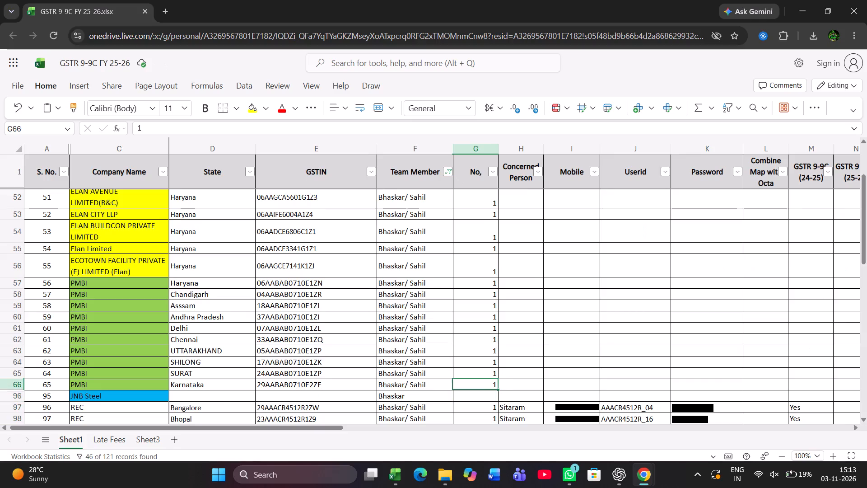
pyautogui.press('Up')
pyautogui.press('Down')
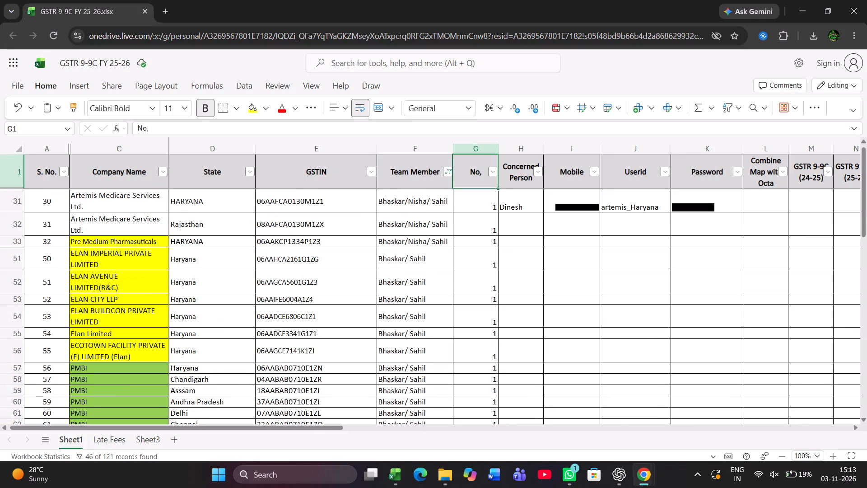
# Select the filtered Team Member entries from row 31 down through the last REC row to check how many there are.
pyautogui.press('Left')
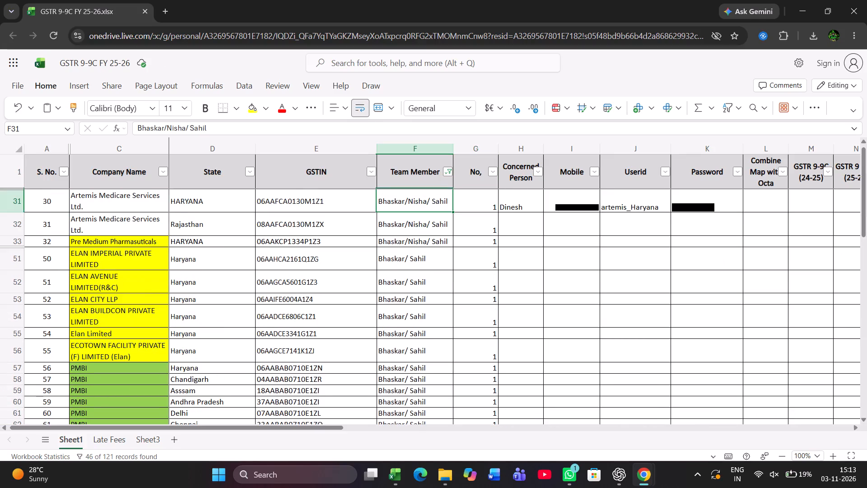
pyautogui.hotkey('shift', 'Down')
pyautogui.hotkey('shift', 'Down')
pyautogui.hotkey('shift', 'Down')
pyautogui.hotkey('shift', 'Down')
pyautogui.hotkey('shift', 'Down')
pyautogui.hotkey('shift', 'Down')
pyautogui.hotkey('shift', 'Down')
pyautogui.hotkey('shift', 'Down')
pyautogui.hotkey('shift', 'Down')
pyautogui.hotkey('shift', 'Down')
pyautogui.hotkey('shift', 'Down')
pyautogui.hotkey('shift', 'Down')
pyautogui.hotkey('shift', 'Down')
pyautogui.hotkey('shift', 'Down')
pyautogui.hotkey('shift', 'Down')
pyautogui.hotkey('shift', 'Down')
pyautogui.hotkey('shift', 'Down')
pyautogui.hotkey('shift', 'Down')
pyautogui.hotkey('shift', 'Down')
pyautogui.hotkey('shift', 'Down')
pyautogui.hotkey('shift', 'Down')
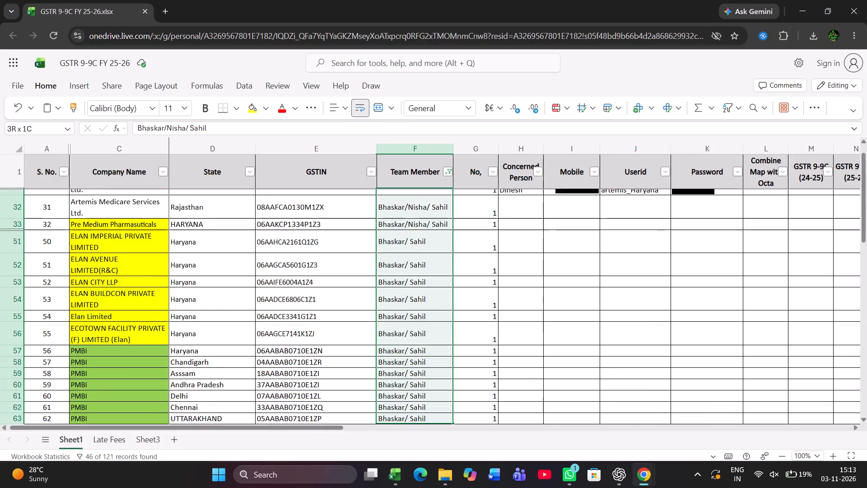
pyautogui.hotkey('shift', 'Down')
pyautogui.hotkey('shift', 'Down')
pyautogui.hotkey('shift', 'Down')
pyautogui.hotkey('shift', 'Down')
pyautogui.hotkey('shift', 'Down')
pyautogui.hotkey('shift', 'Down')
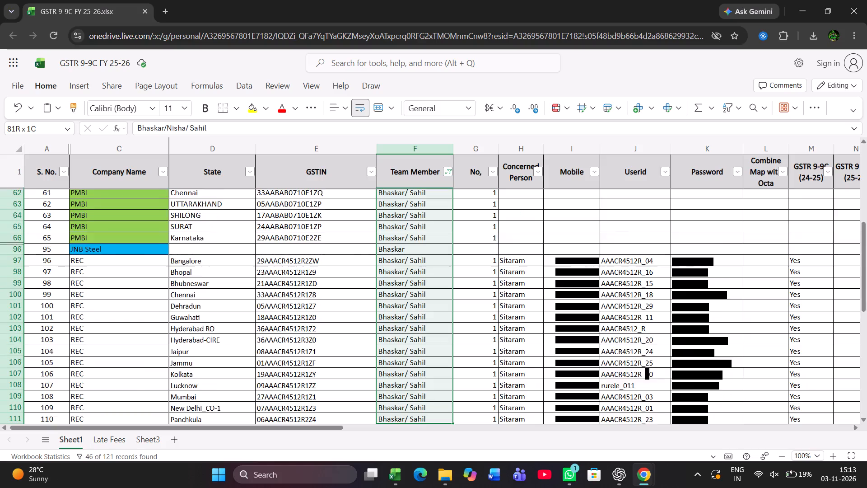
pyautogui.hotkey('shift', 'Down')
pyautogui.hotkey('shift', 'Down')
pyautogui.hotkey('shift', 'Down')
pyautogui.hotkey('shift', 'Down')
pyautogui.hotkey('shift', 'Down')
pyautogui.hotkey('shift', 'Down')
pyautogui.hotkey('shift', 'Down')
pyautogui.hotkey('shift', 'Down')
pyautogui.hotkey('shift', 'Down')
pyautogui.hotkey('shift', 'Down')
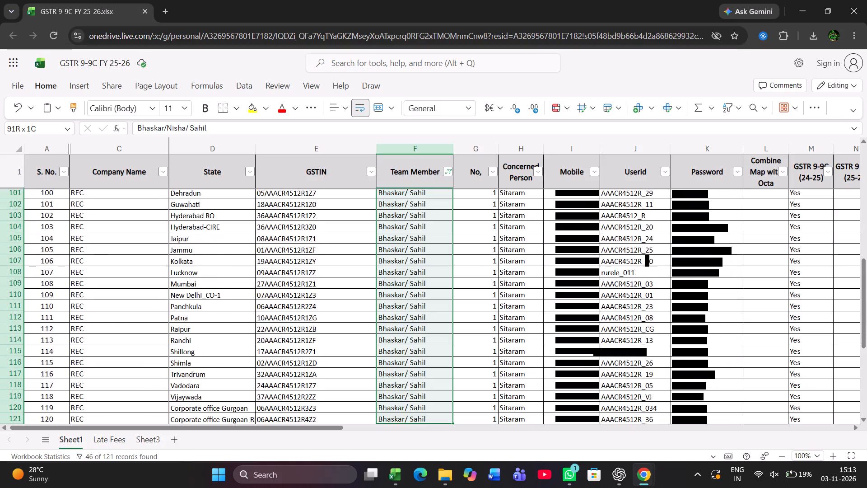
pyautogui.hotkey('shift', 'Down')
pyautogui.hotkey('shift', 'Down')
pyautogui.hotkey('shift', 'Down')
pyautogui.hotkey('shift', 'Up')
pyautogui.hotkey('shift', 'Up')
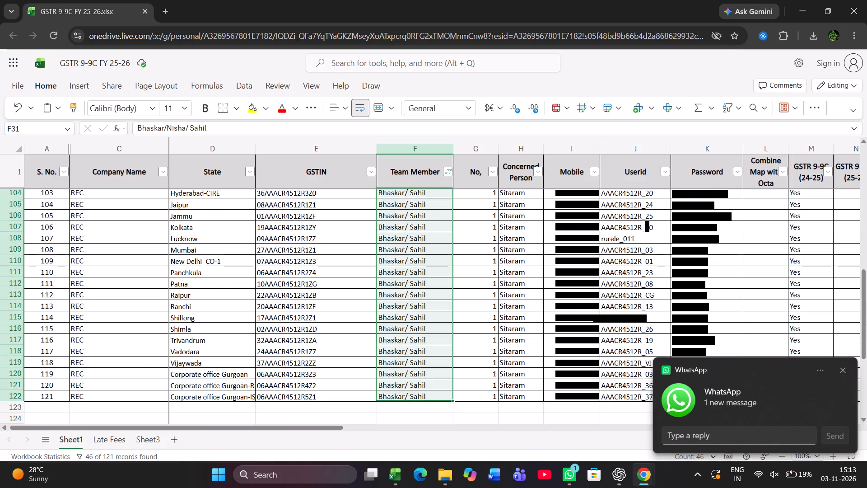
pyautogui.hotkey('shift', 'Up')
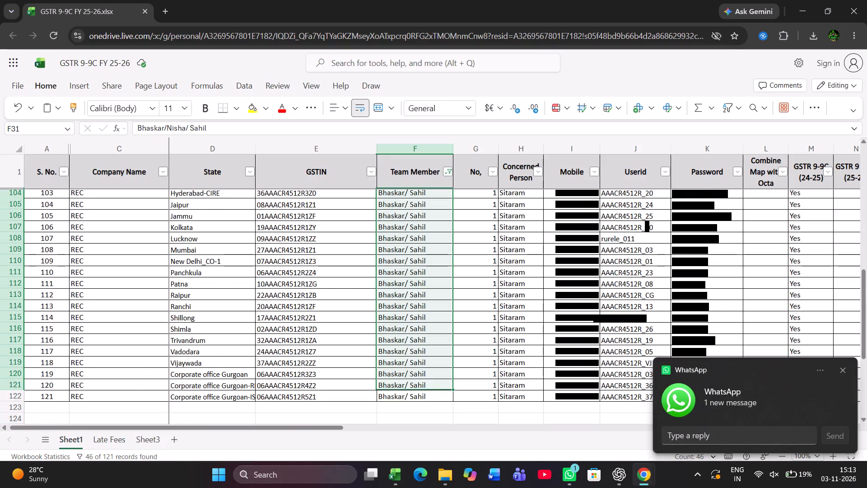
# Review the filtered Team Member entries row by row from the first Artemis Medicare Services row to ELAN CITY LLP.
pyautogui.press('Up')
pyautogui.hotkey('shift', 'Up')
pyautogui.press('Down')
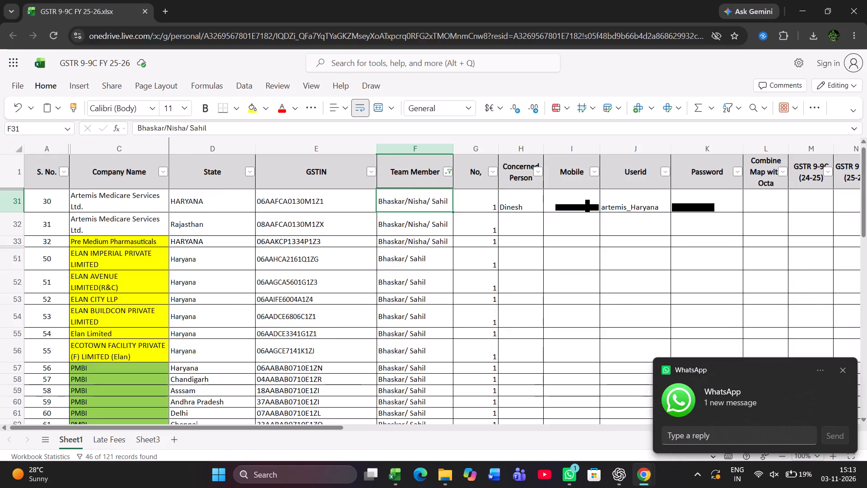
pyautogui.press('Up')
pyautogui.press('Down')
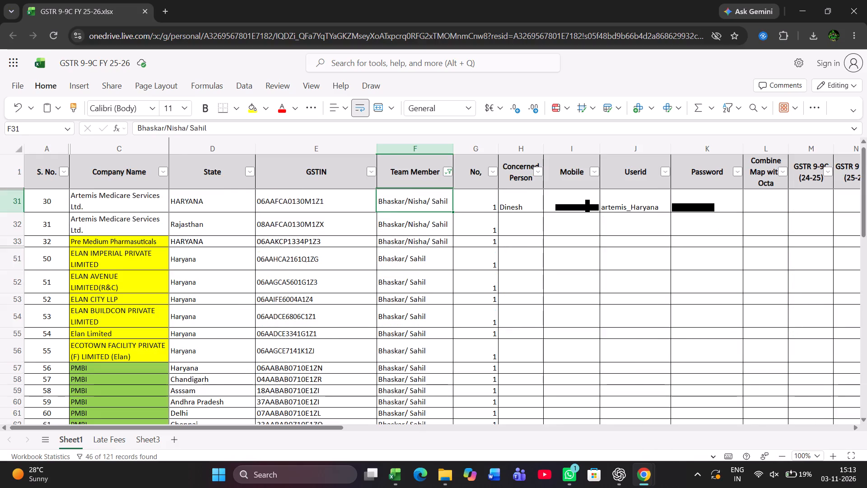
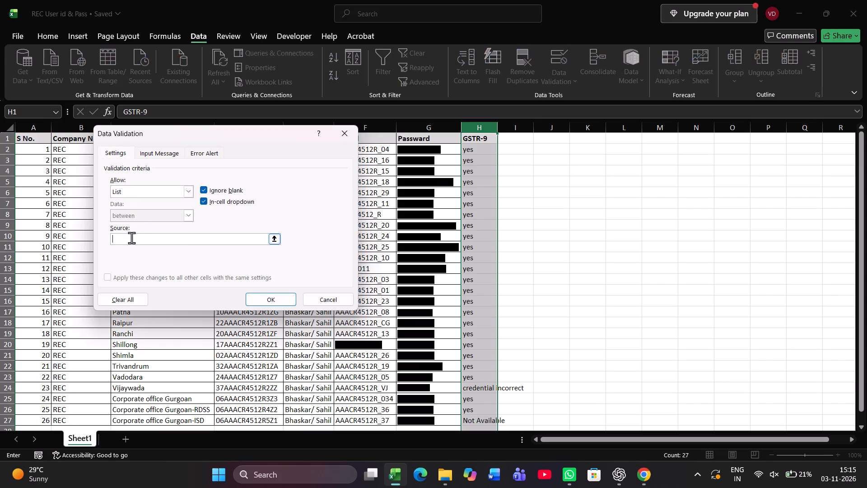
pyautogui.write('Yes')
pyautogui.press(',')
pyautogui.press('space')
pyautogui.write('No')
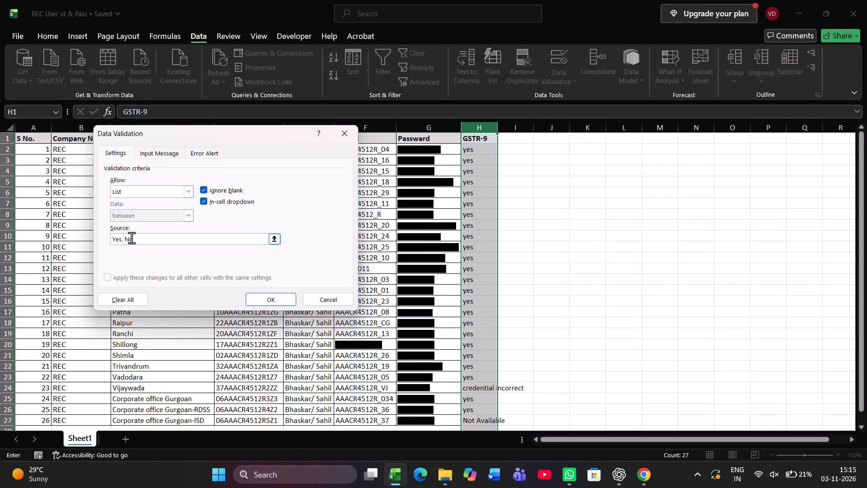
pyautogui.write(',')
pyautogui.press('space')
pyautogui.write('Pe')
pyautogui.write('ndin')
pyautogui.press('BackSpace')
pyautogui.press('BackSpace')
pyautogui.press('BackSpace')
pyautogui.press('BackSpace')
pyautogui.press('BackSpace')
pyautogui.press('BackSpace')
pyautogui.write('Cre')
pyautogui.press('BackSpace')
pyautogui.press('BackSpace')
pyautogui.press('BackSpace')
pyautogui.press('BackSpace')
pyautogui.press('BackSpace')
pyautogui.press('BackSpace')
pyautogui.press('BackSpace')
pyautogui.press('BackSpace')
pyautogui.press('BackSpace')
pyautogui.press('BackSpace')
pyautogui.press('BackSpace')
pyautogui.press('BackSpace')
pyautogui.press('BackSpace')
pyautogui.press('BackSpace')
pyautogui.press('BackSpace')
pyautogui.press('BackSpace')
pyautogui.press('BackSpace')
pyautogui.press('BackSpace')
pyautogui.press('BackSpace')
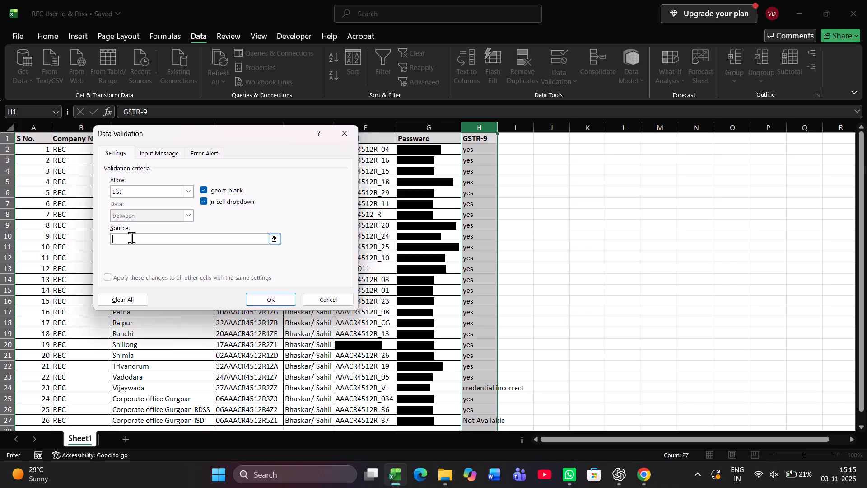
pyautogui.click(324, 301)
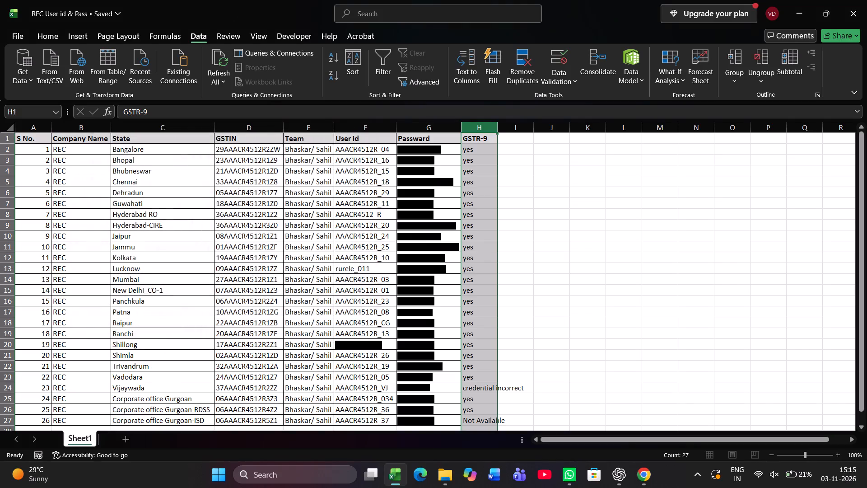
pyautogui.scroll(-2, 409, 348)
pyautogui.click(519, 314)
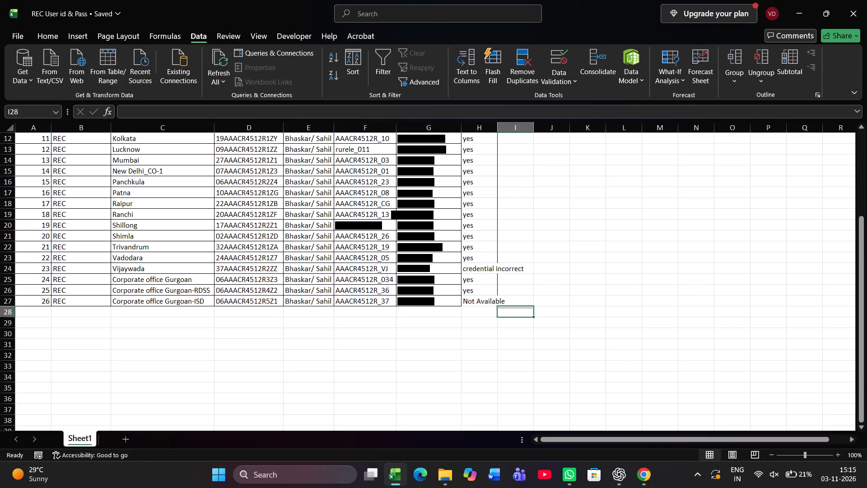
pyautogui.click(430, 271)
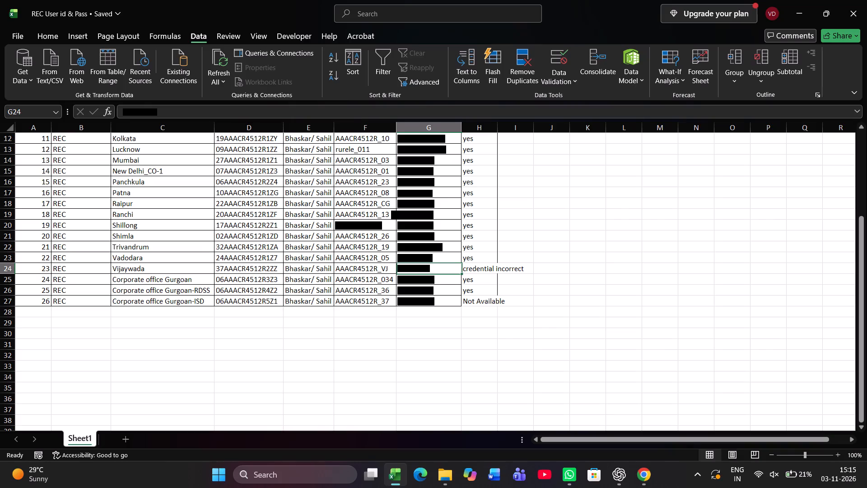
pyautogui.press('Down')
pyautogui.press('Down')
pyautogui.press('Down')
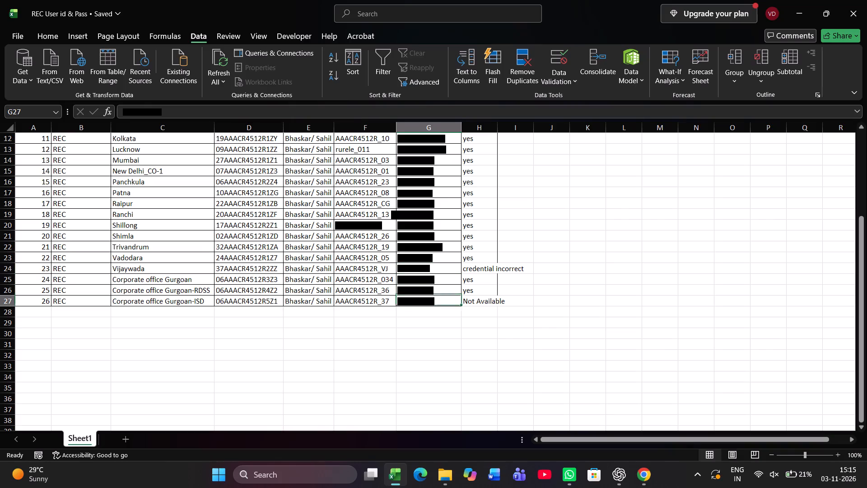
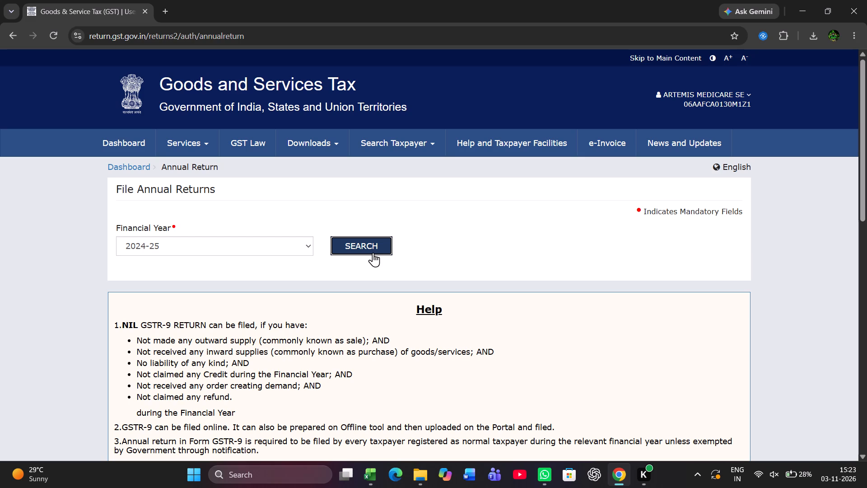
# Download the filed GSTR-9 for Artemis Medicare Services for financial year 2024-25 as a PDF.
pyautogui.scroll(-2, 356, 245)
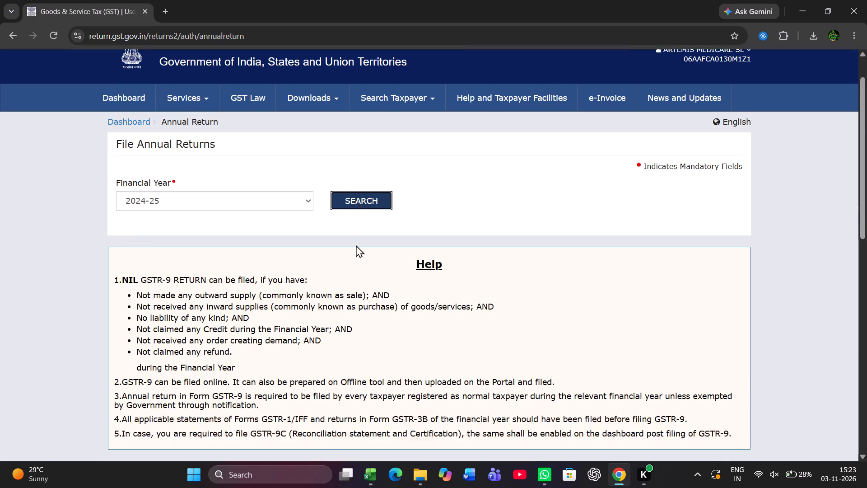
pyautogui.scroll(-1, 356, 245)
pyautogui.click(263, 361)
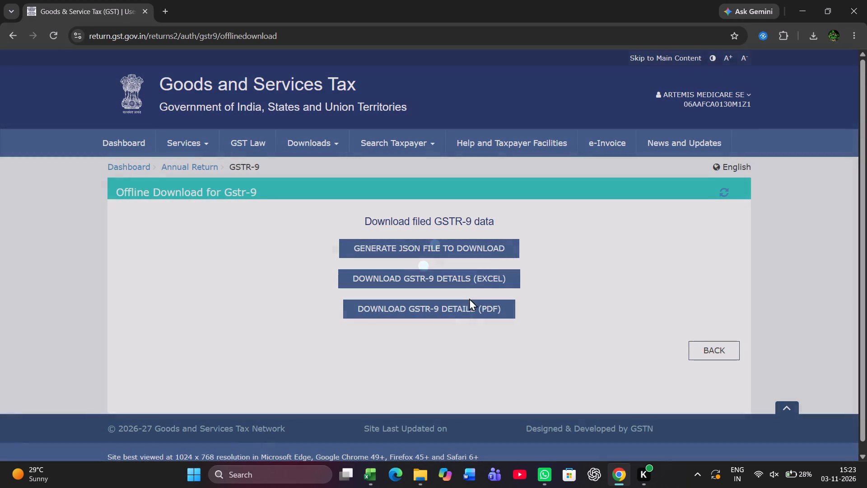
pyautogui.click(447, 310)
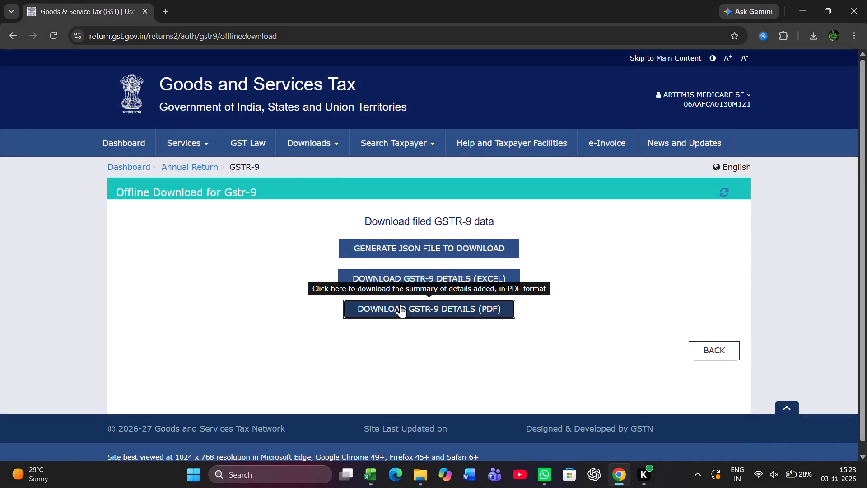
pyautogui.click(438, 313)
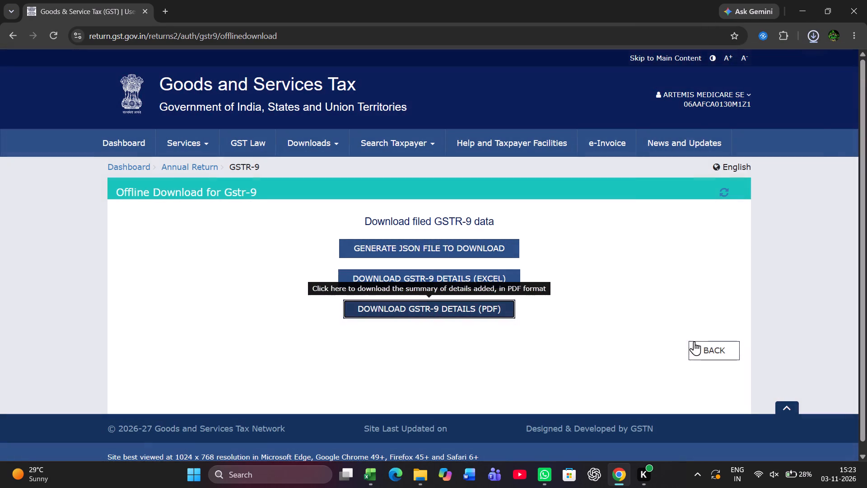
# Return to the annual returns, search financial year 2024-25 and download the filed GSTR-9C as a PDF.
pyautogui.click(718, 341)
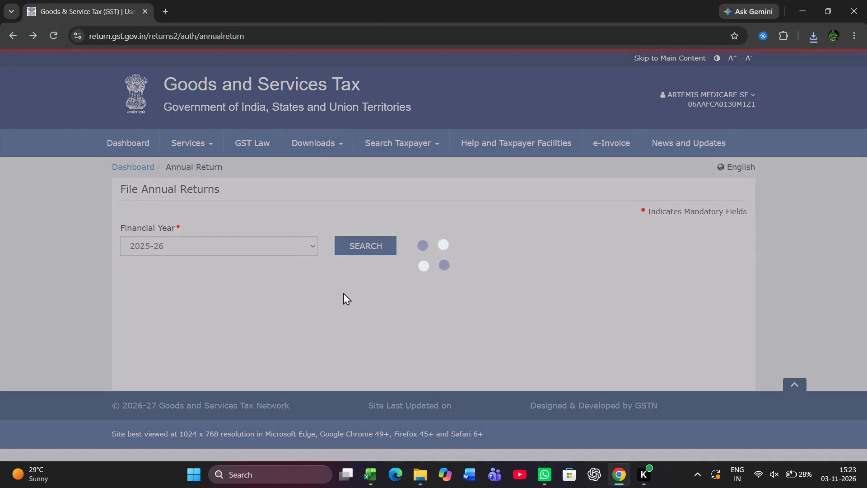
pyautogui.click(294, 248)
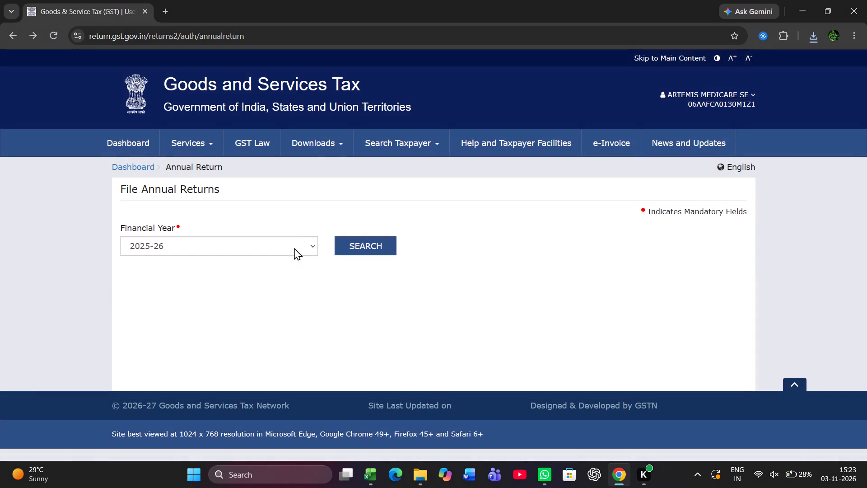
pyautogui.click(294, 248)
pyautogui.press('Down')
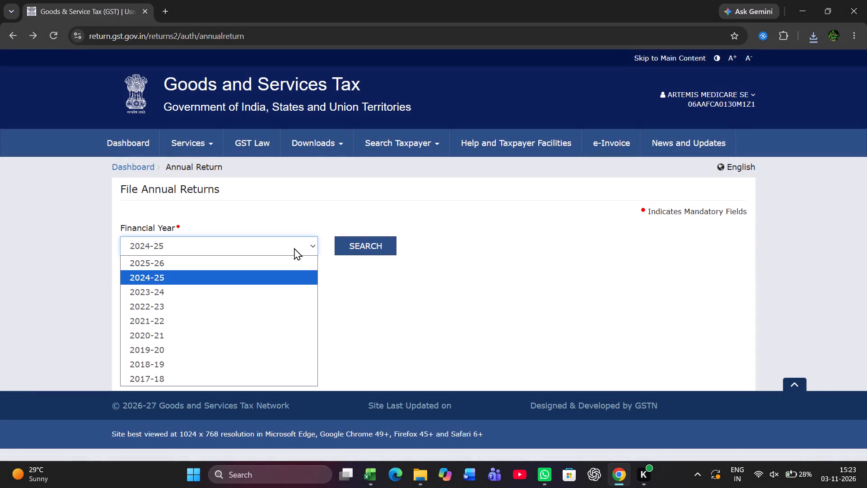
pyautogui.press('Return')
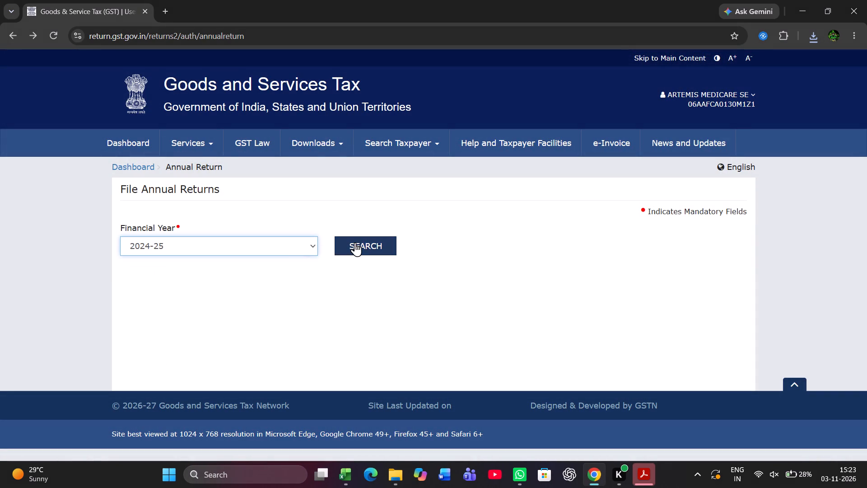
pyautogui.click(355, 242)
pyautogui.scroll(-5, 355, 242)
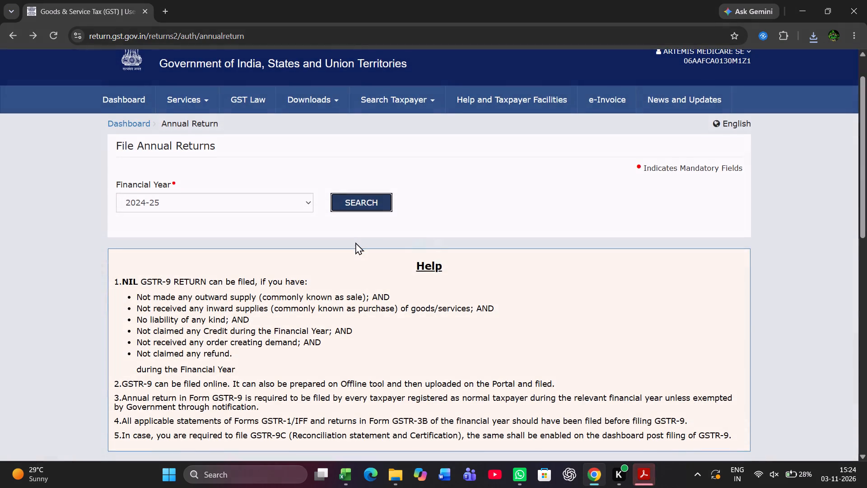
pyautogui.scroll(-4, 355, 242)
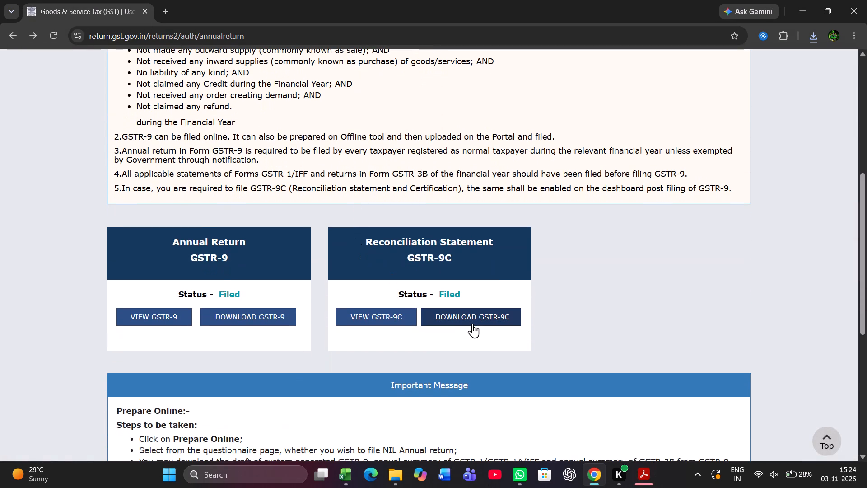
pyautogui.click(472, 324)
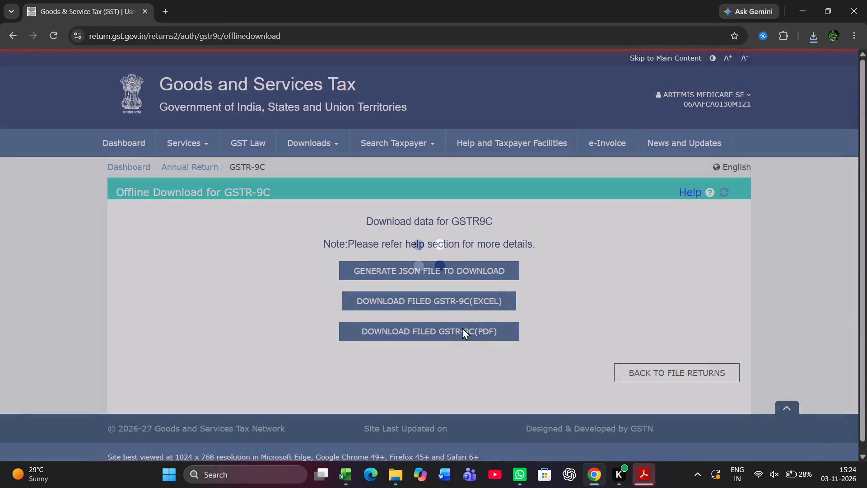
pyautogui.click(446, 333)
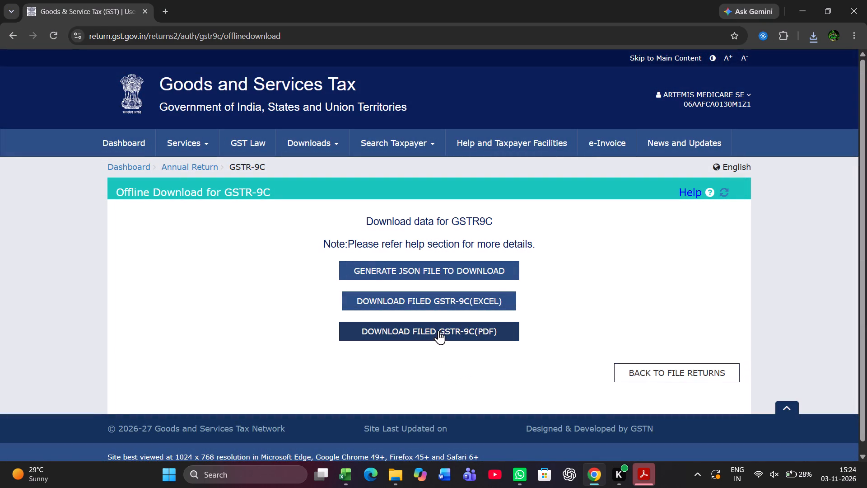
pyautogui.click(438, 330)
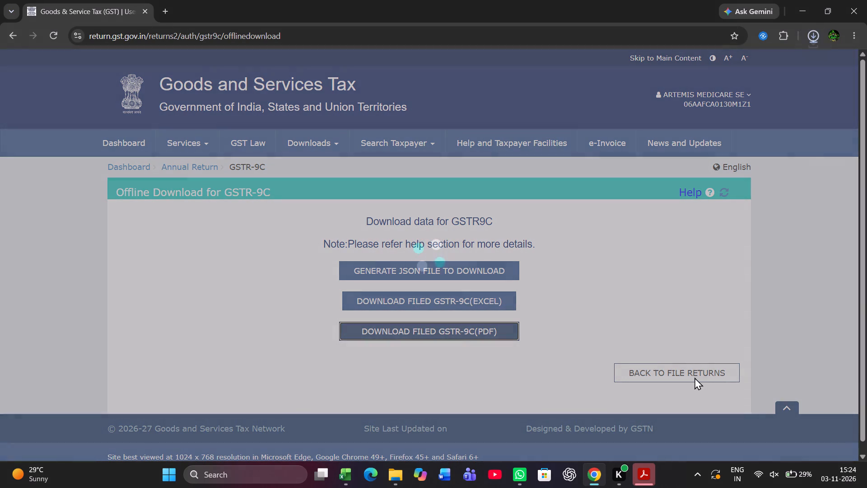
pyautogui.click(695, 377)
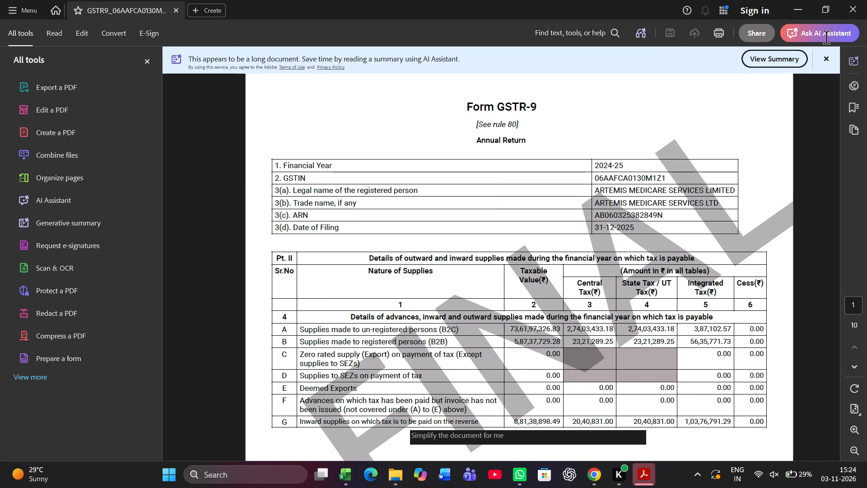
pyautogui.click(858, 10)
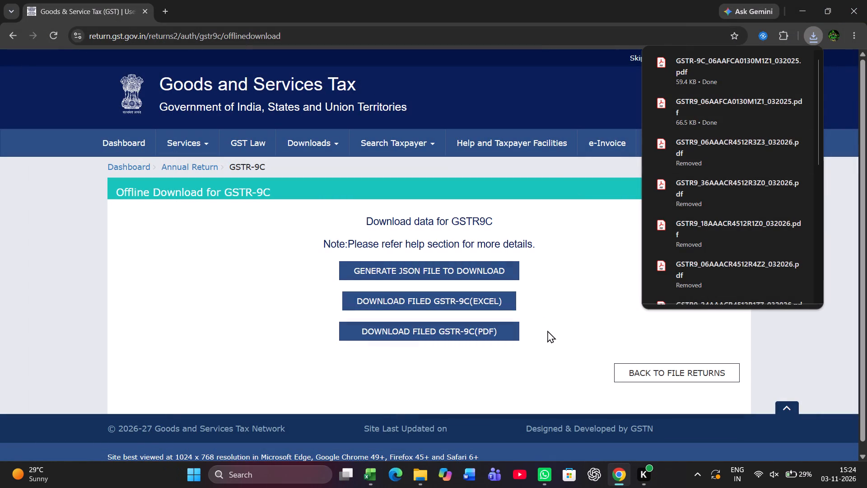
# Search the annual returns for financial year 2025-26 and open GSTR-9 for online preparation as a non-nil return.
pyautogui.click(652, 376)
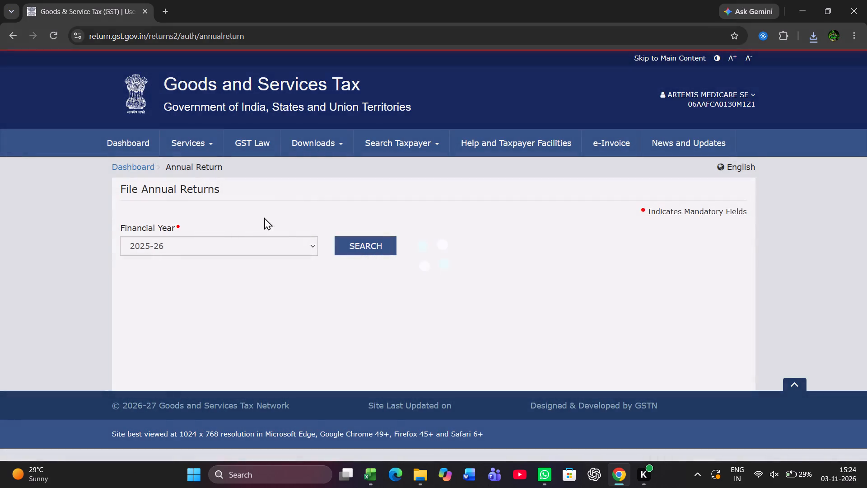
pyautogui.click(358, 243)
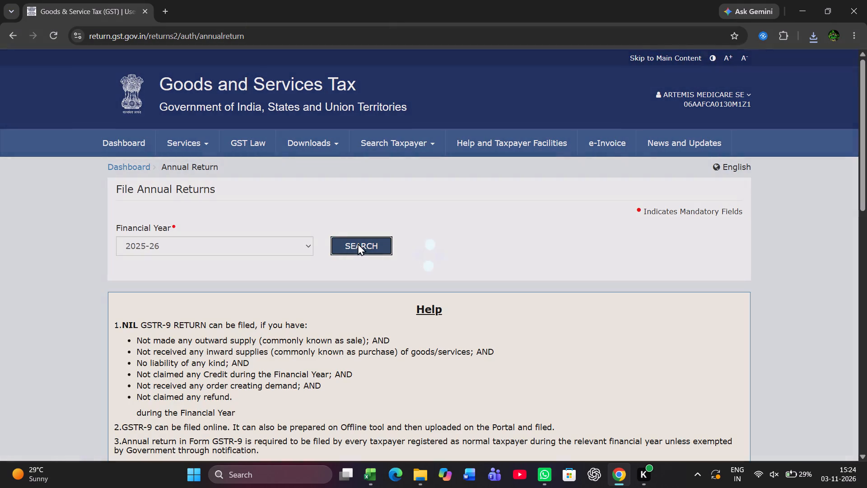
pyautogui.scroll(-3, 382, 338)
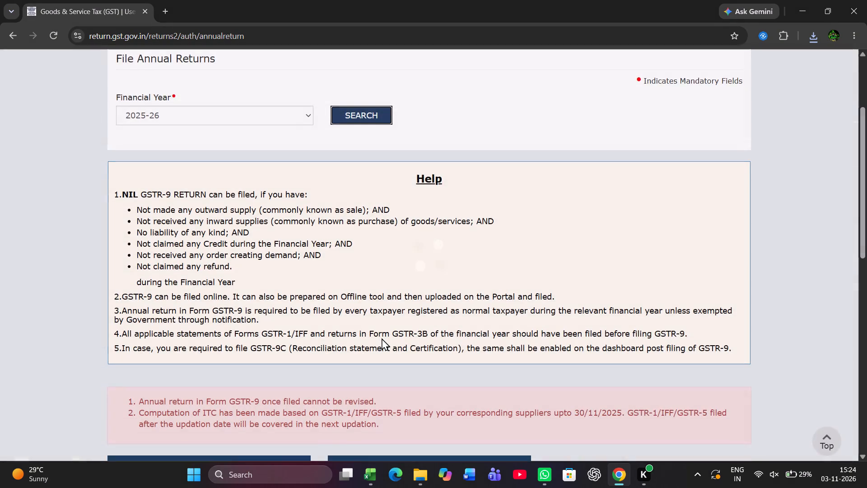
pyautogui.scroll(-3, 382, 338)
pyautogui.click(224, 343)
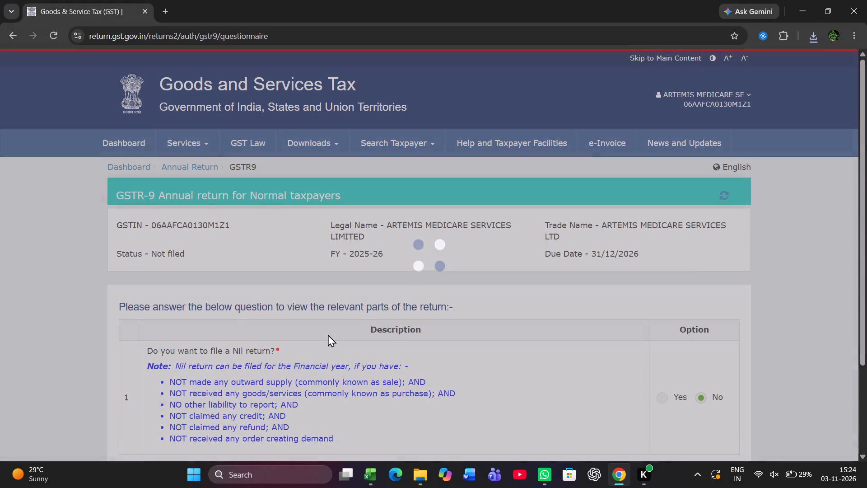
pyautogui.scroll(-3, 328, 334)
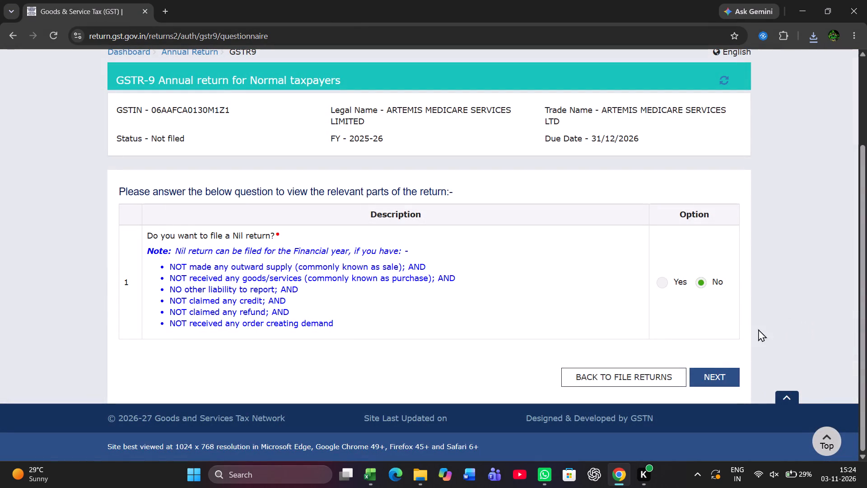
pyautogui.click(717, 379)
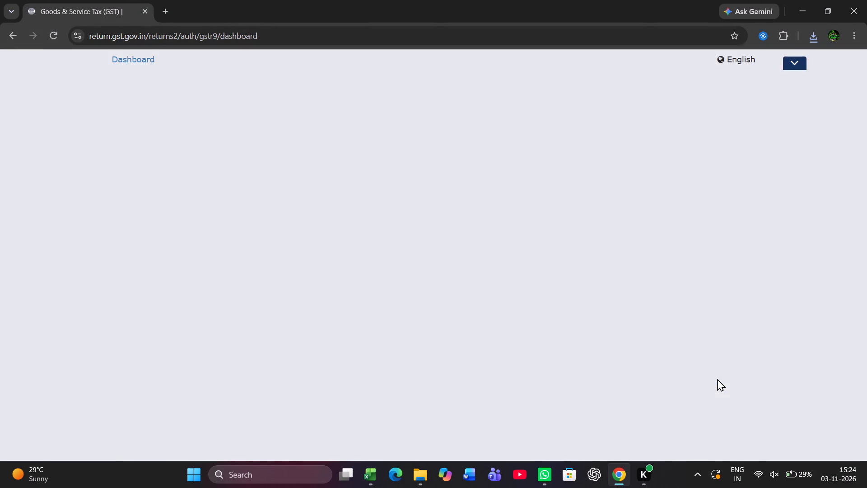
# Download the 2025-26 GSTR-9 system computed summary as a PDF and close the opened document.
pyautogui.scroll(-1, 297, 273)
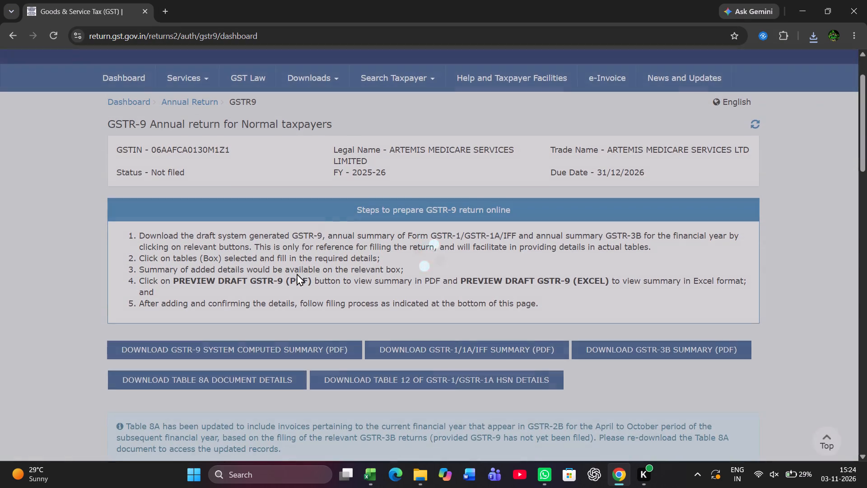
pyautogui.scroll(-2, 297, 273)
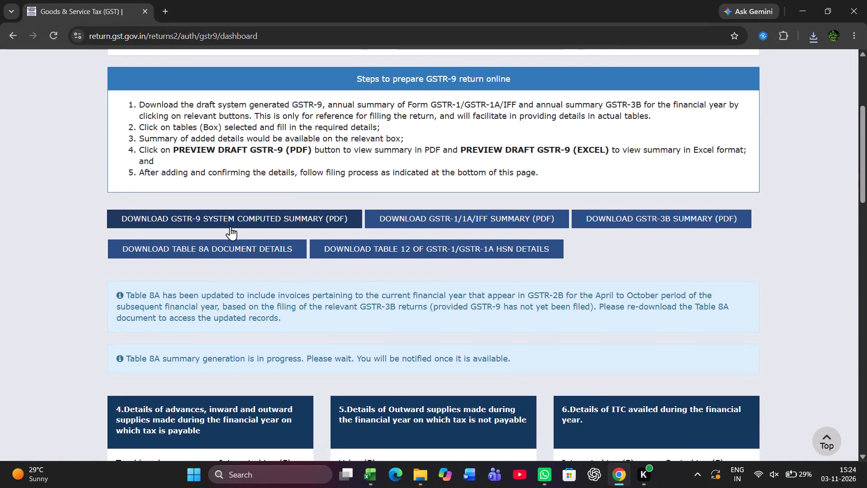
pyautogui.click(253, 221)
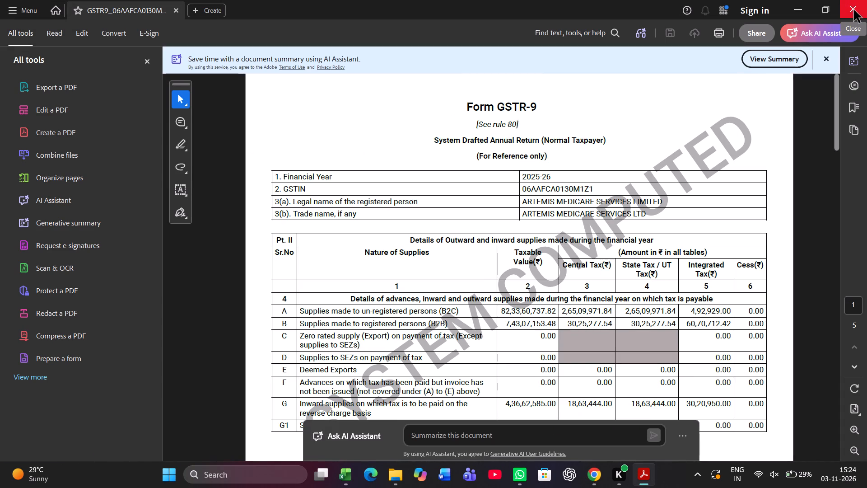
pyautogui.click(854, 10)
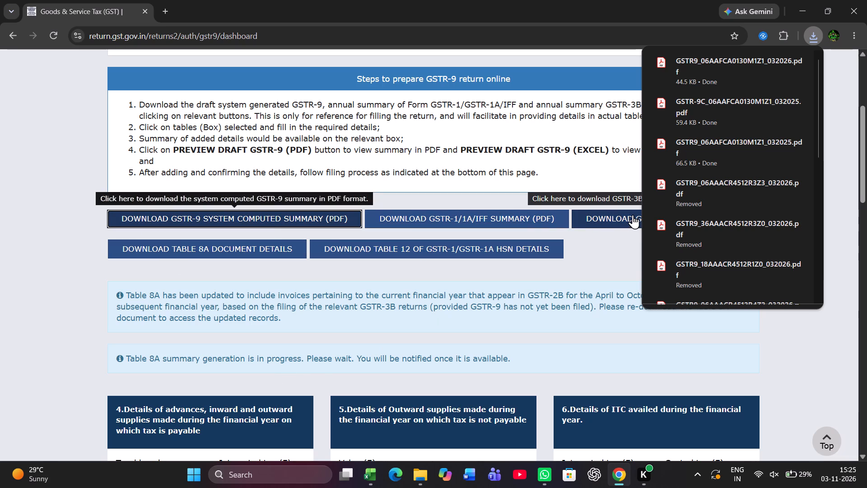
pyautogui.click(602, 270)
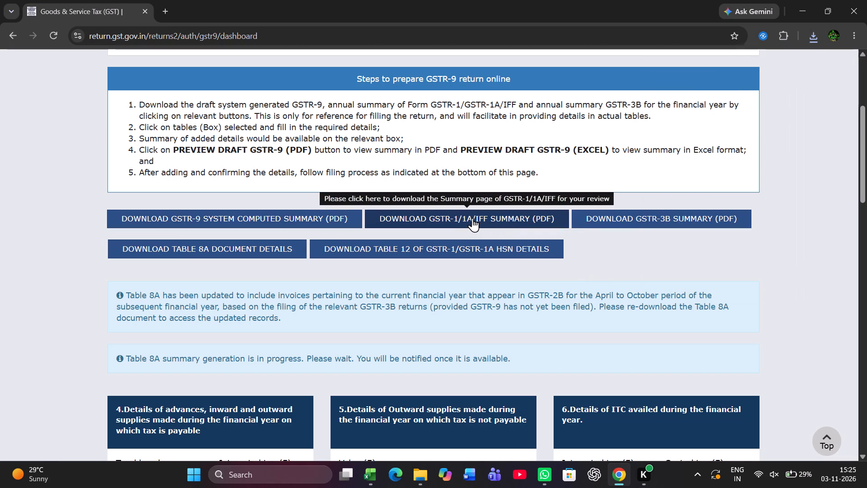
# Download the 2025-26 GSTR-1/1A/IFF summary and GSTR-3B summary as PDFs.
pyautogui.click(472, 218)
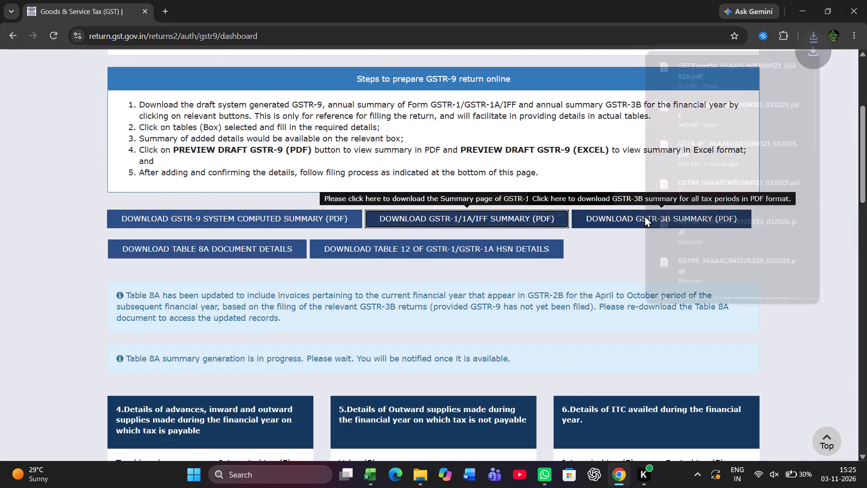
pyautogui.click(644, 215)
pyautogui.click(600, 218)
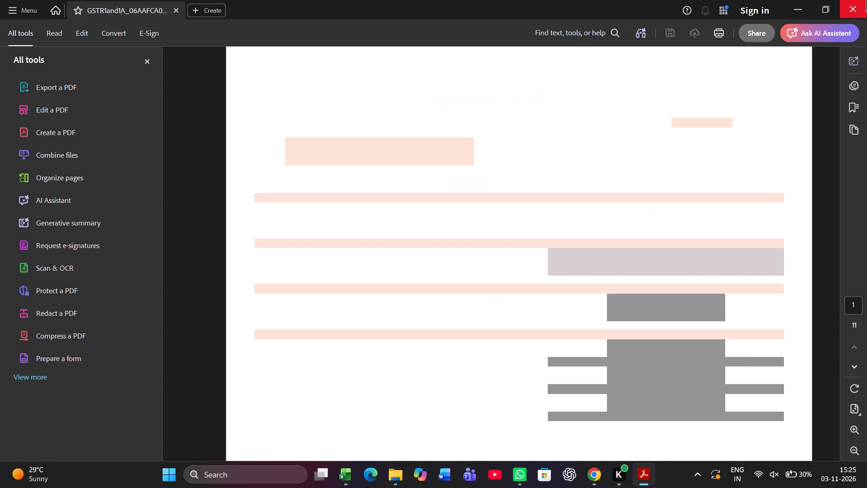
pyautogui.click(856, 8)
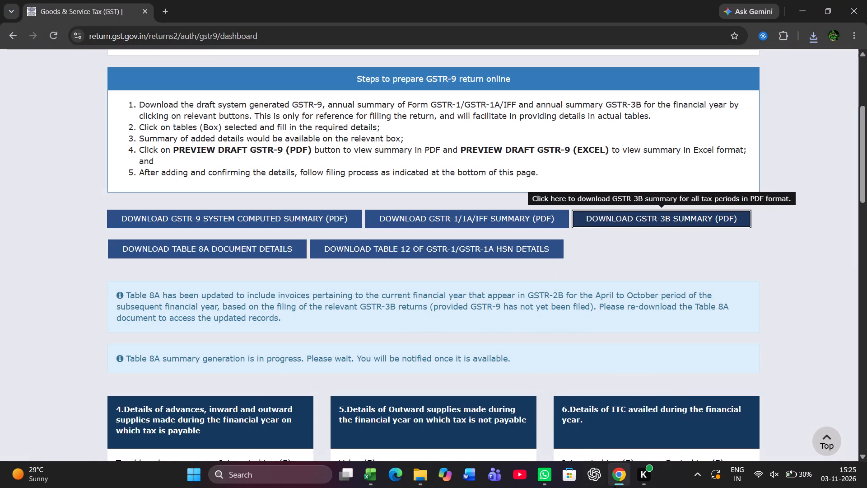
# Search the web for octagst in a new tab, open the Octa GST site and log in with the saved credentials.
pyautogui.click(166, 10)
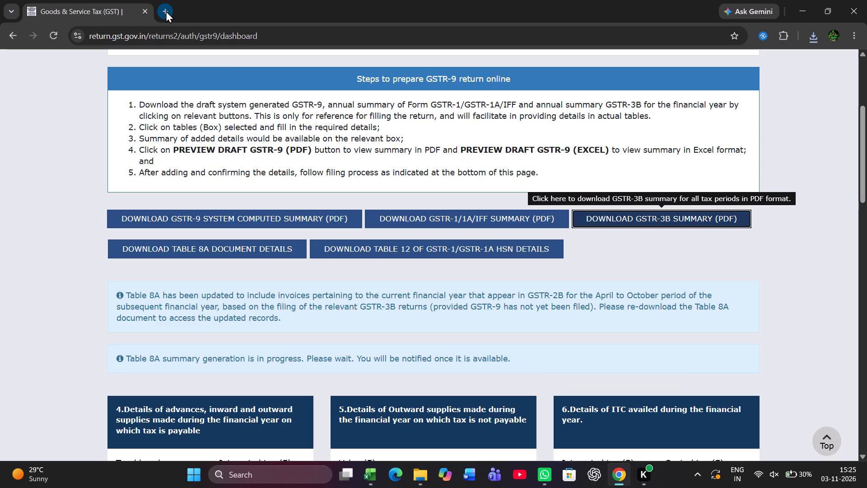
pyautogui.write('octagst')
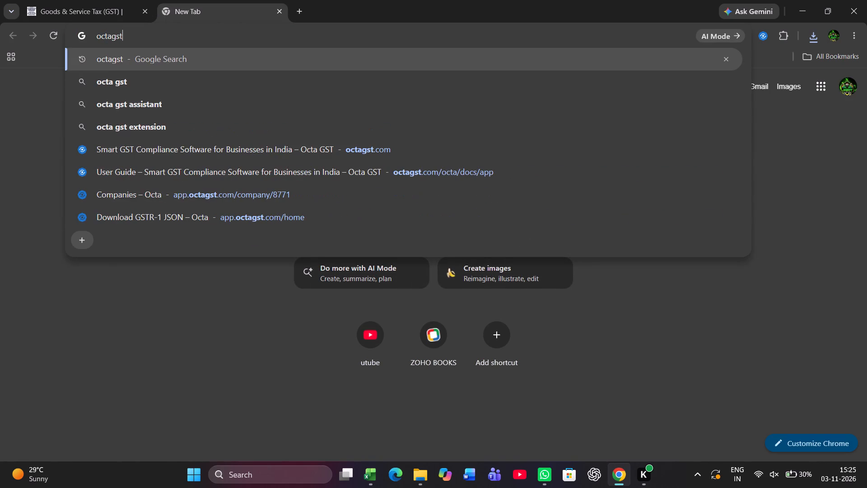
pyautogui.press('Return')
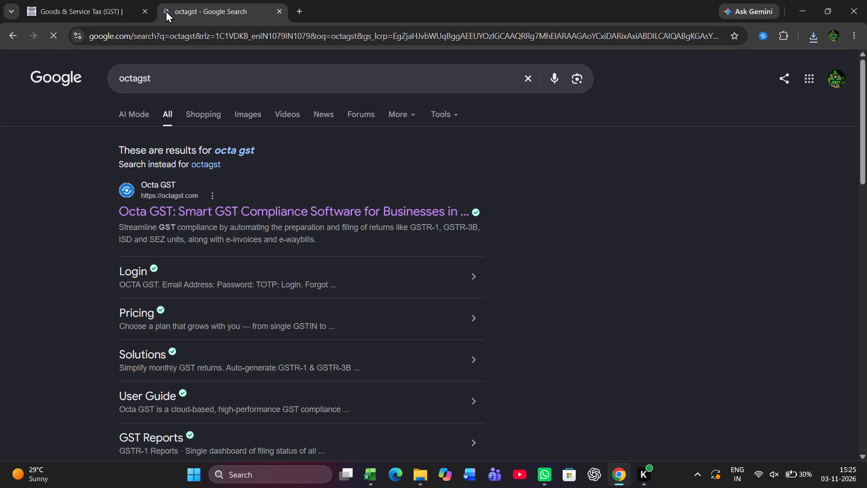
pyautogui.click(159, 188)
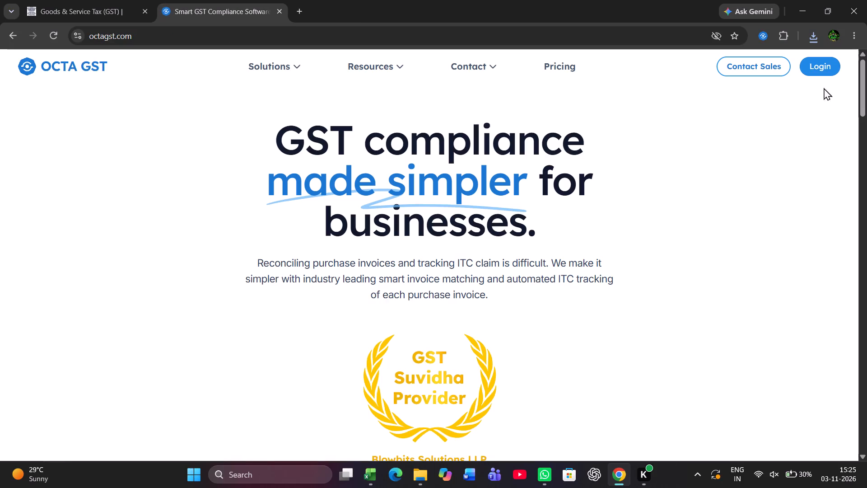
pyautogui.click(827, 72)
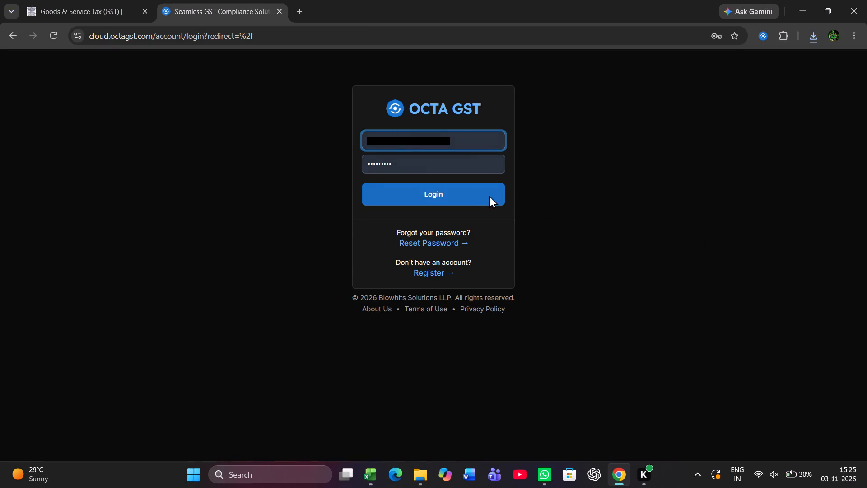
pyautogui.click(437, 196)
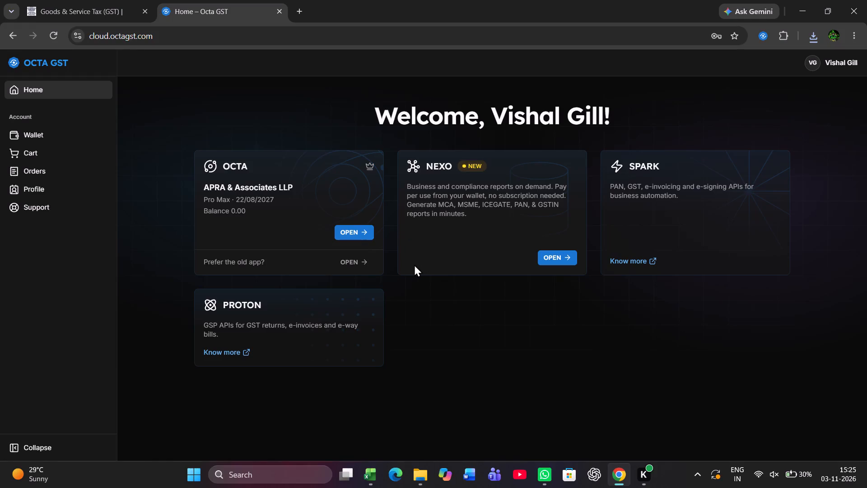
# Open the old Octa app for APRA & Associates LLP, logging out the other active session to use it here.
pyautogui.click(358, 257)
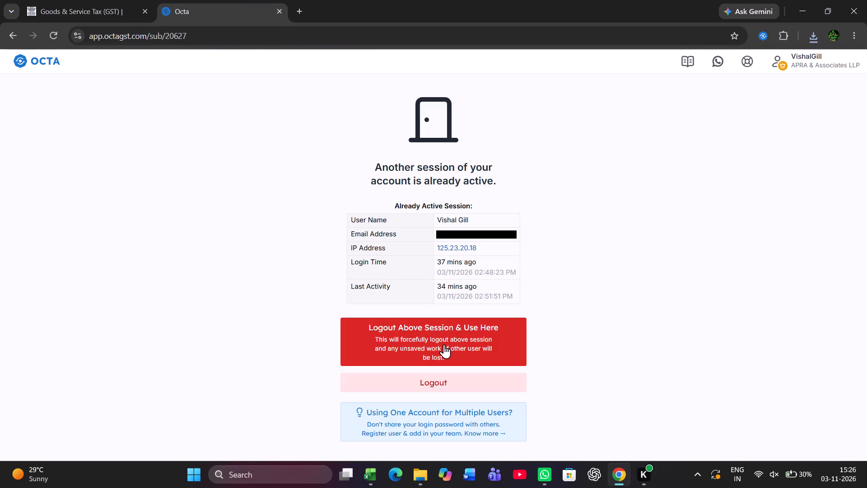
pyautogui.scroll(-1, 444, 344)
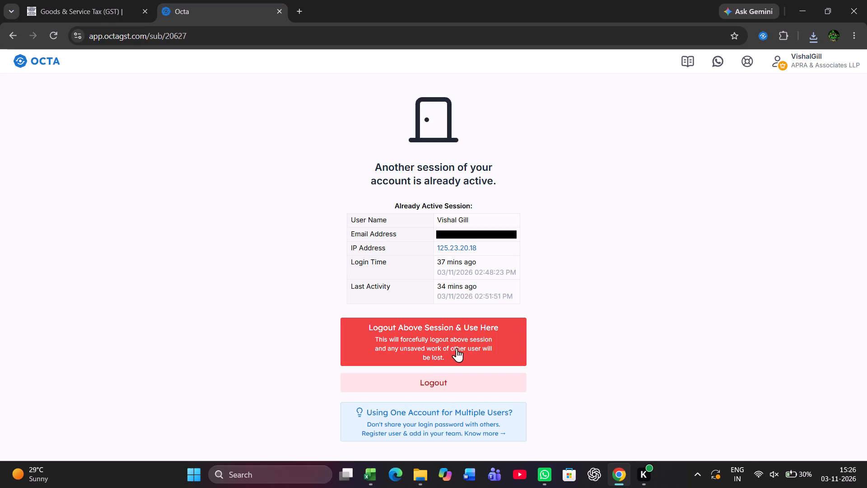
pyautogui.click(466, 339)
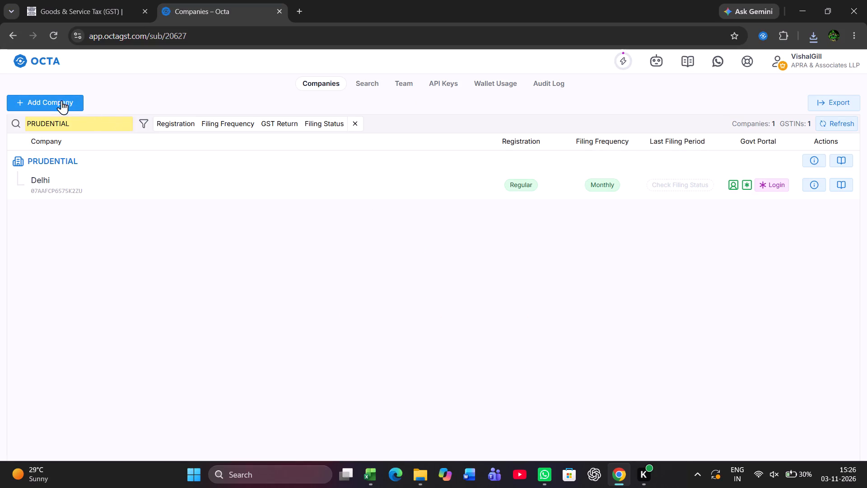
# Search the companies for Artem and open the Haryana GSTIN of ARTEMIS MEDICARE SERVICES LTD., the entry that includes Chhattisgarh.
pyautogui.click(130, 123)
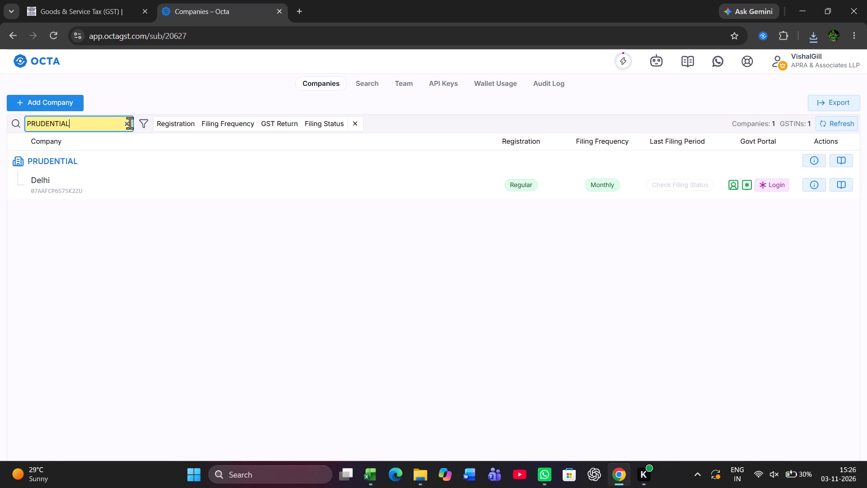
pyautogui.hotkey('ctrl', 'a')
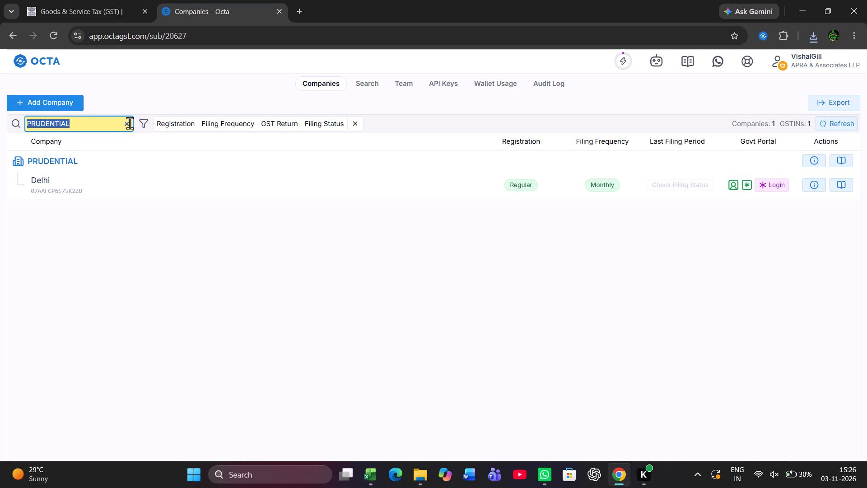
pyautogui.hotkey('shift', 'a')
pyautogui.write('rtem')
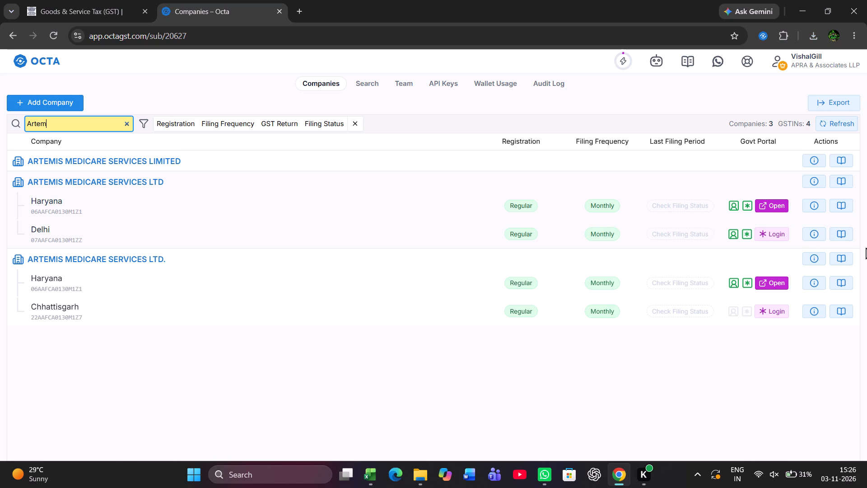
pyautogui.click(839, 278)
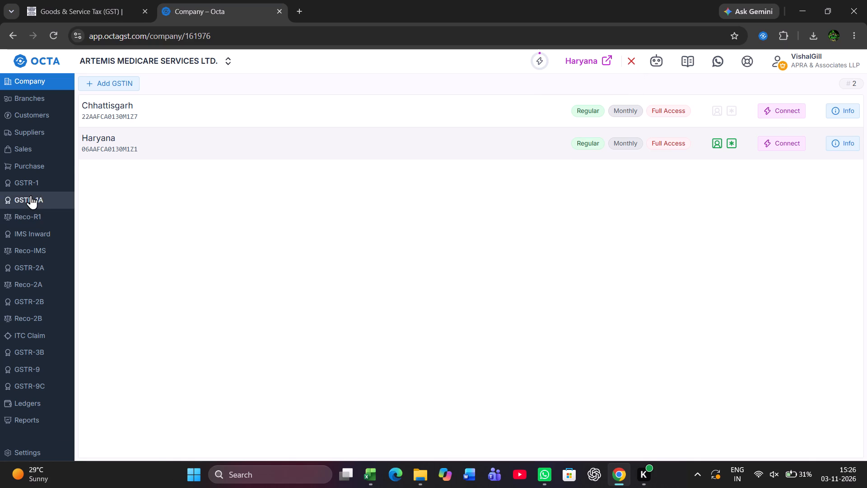
# Check the company's 2025-26 GSTR-1, GSTR-2B and GSTR-3B pages for available monthly data.
pyautogui.click(36, 184)
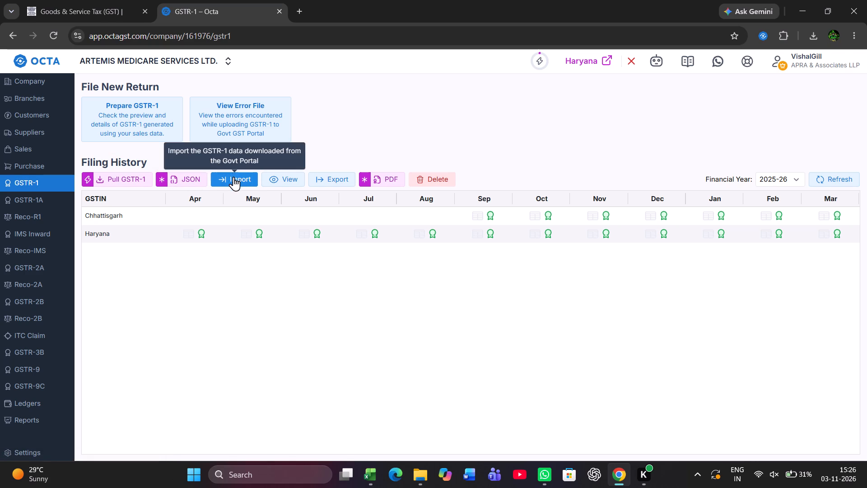
pyautogui.click(39, 294)
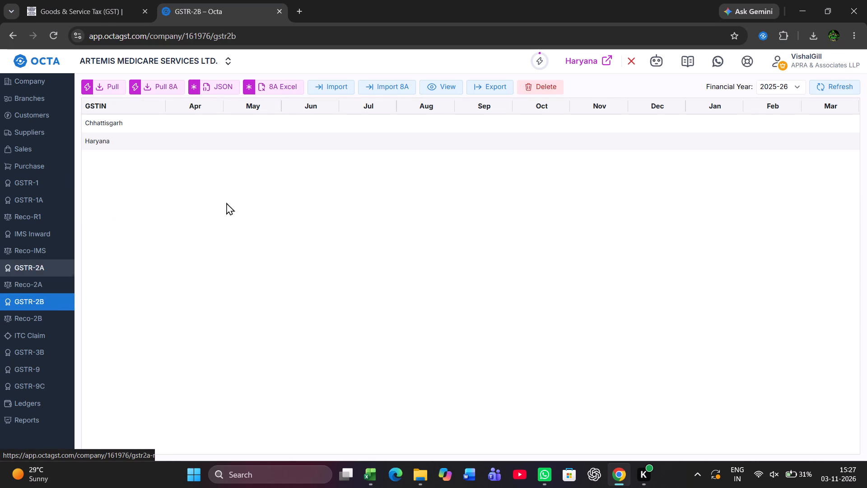
pyautogui.scroll(2, 510, 169)
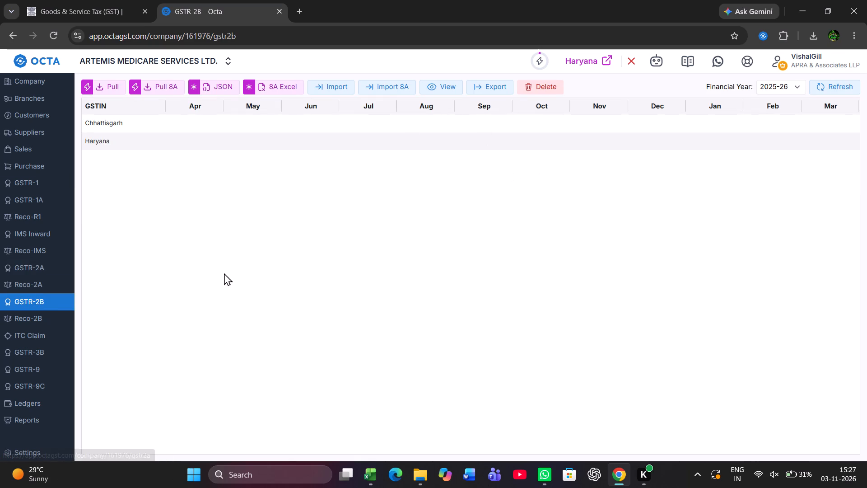
pyautogui.click(50, 347)
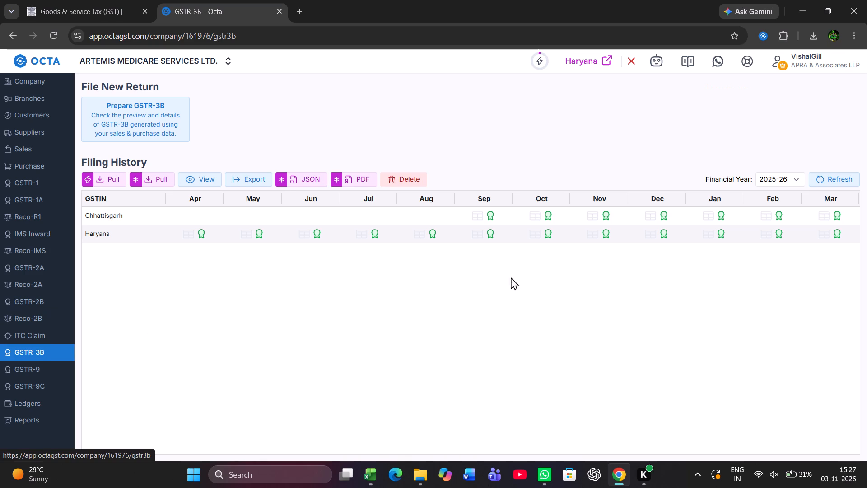
pyautogui.scroll(1, 53, 168)
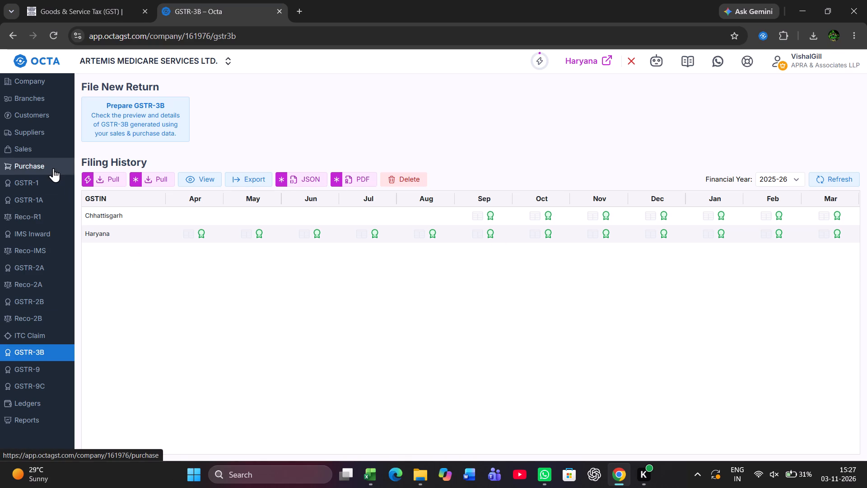
pyautogui.scroll(1, 53, 168)
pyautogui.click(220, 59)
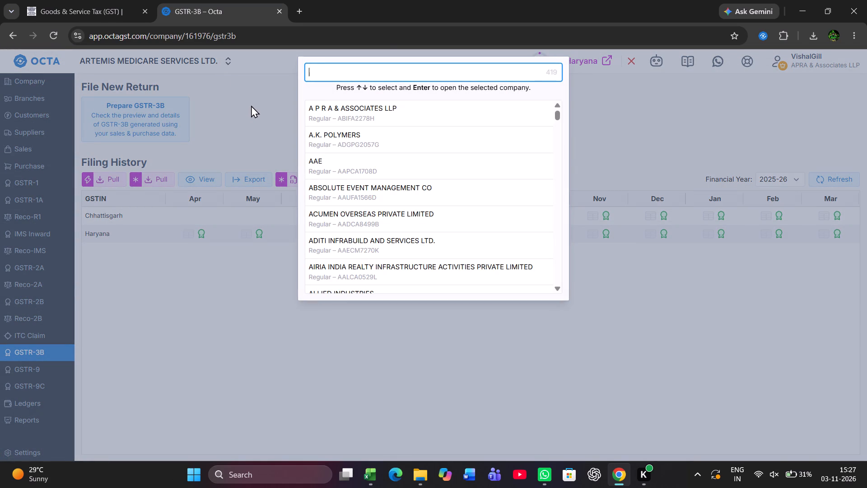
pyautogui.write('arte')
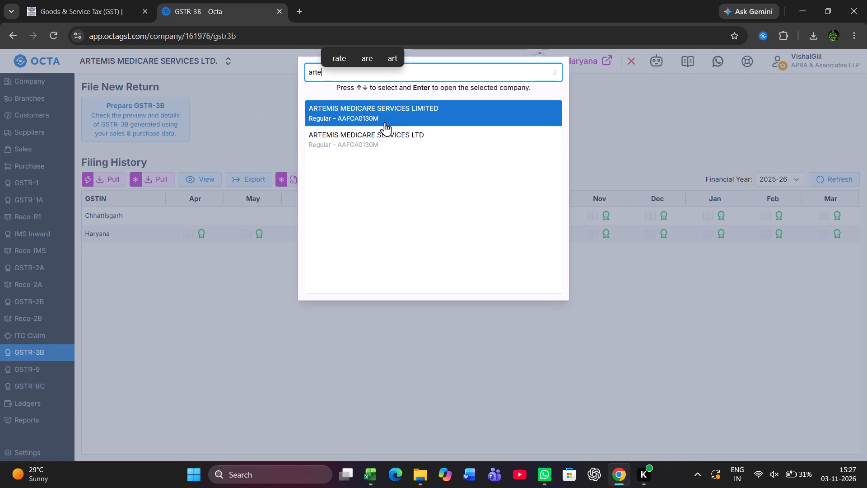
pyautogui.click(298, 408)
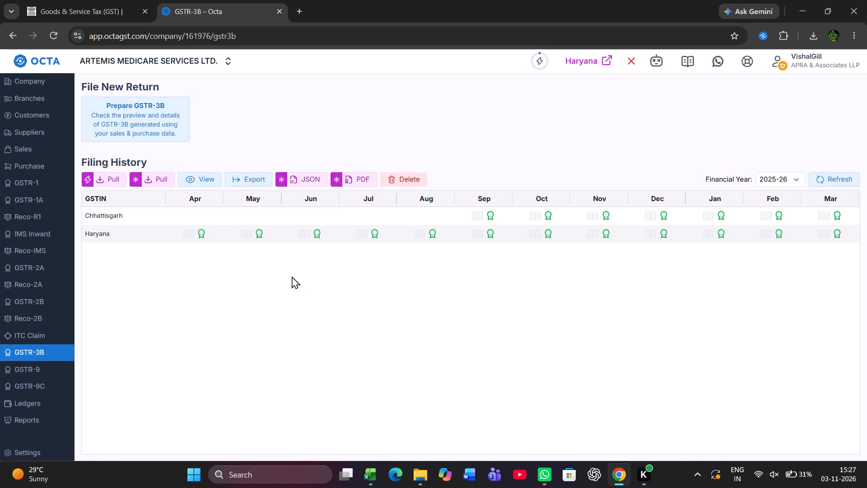
# Return to the company list, open the Haryana GSTIN of ARTEMIS MEDICARE SERVICES LTD grouped with Delhi, and show its GSTR-1 filing history.
pyautogui.click(21, 76)
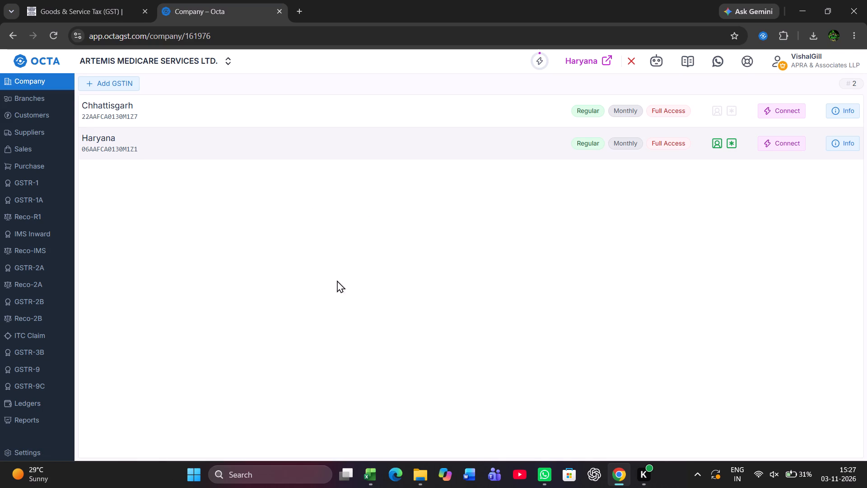
pyautogui.hscroll(5, 315, 197)
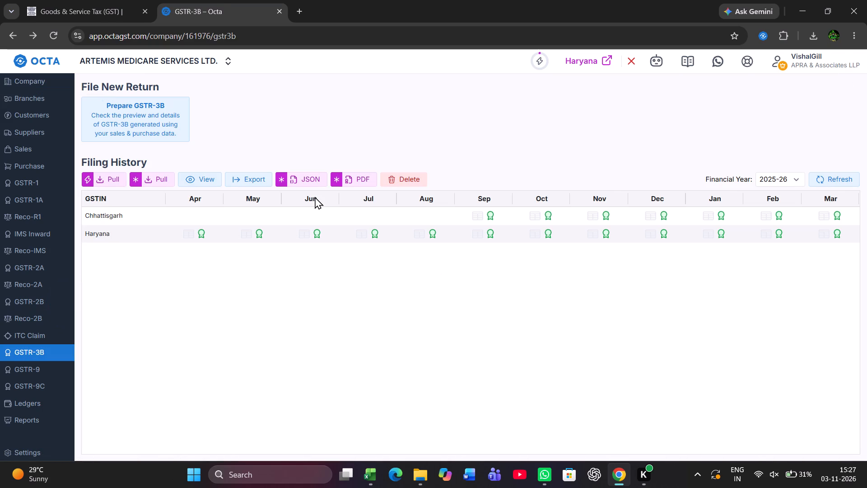
pyautogui.hscroll(6, 315, 197)
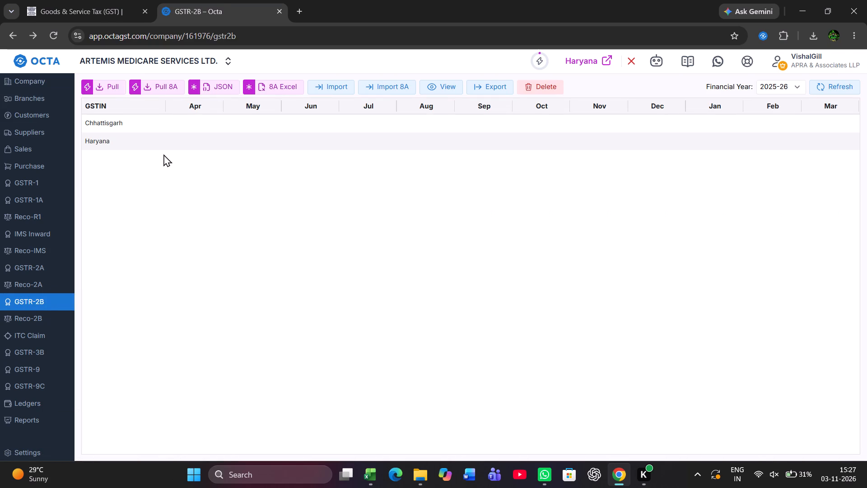
pyautogui.click(51, 56)
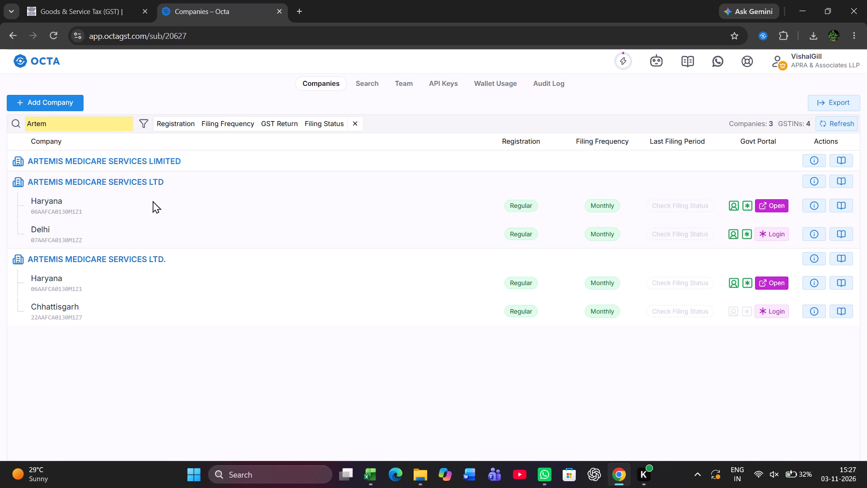
pyautogui.click(838, 209)
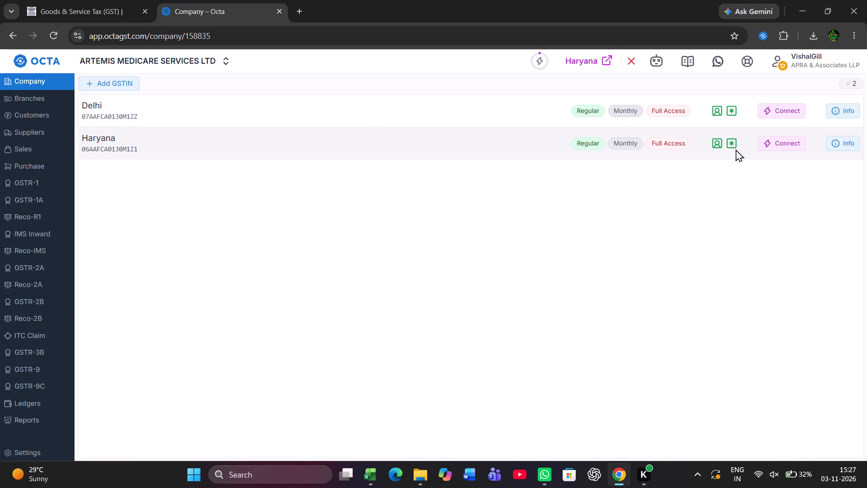
pyautogui.click(42, 180)
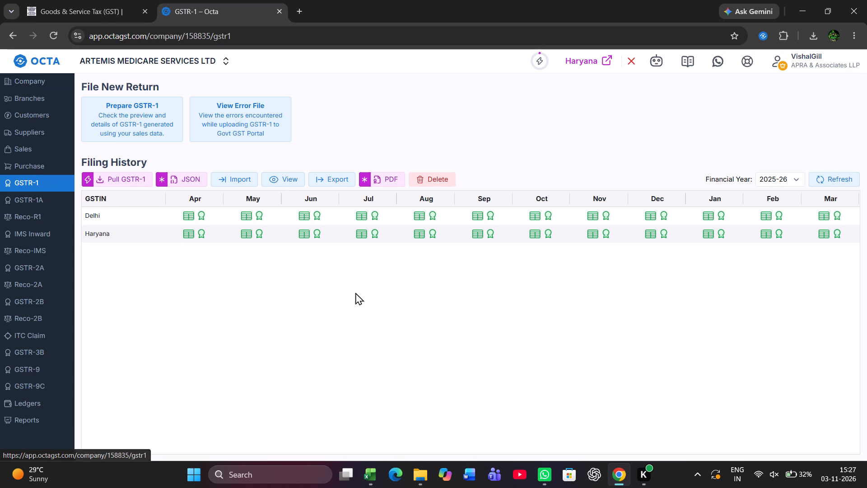